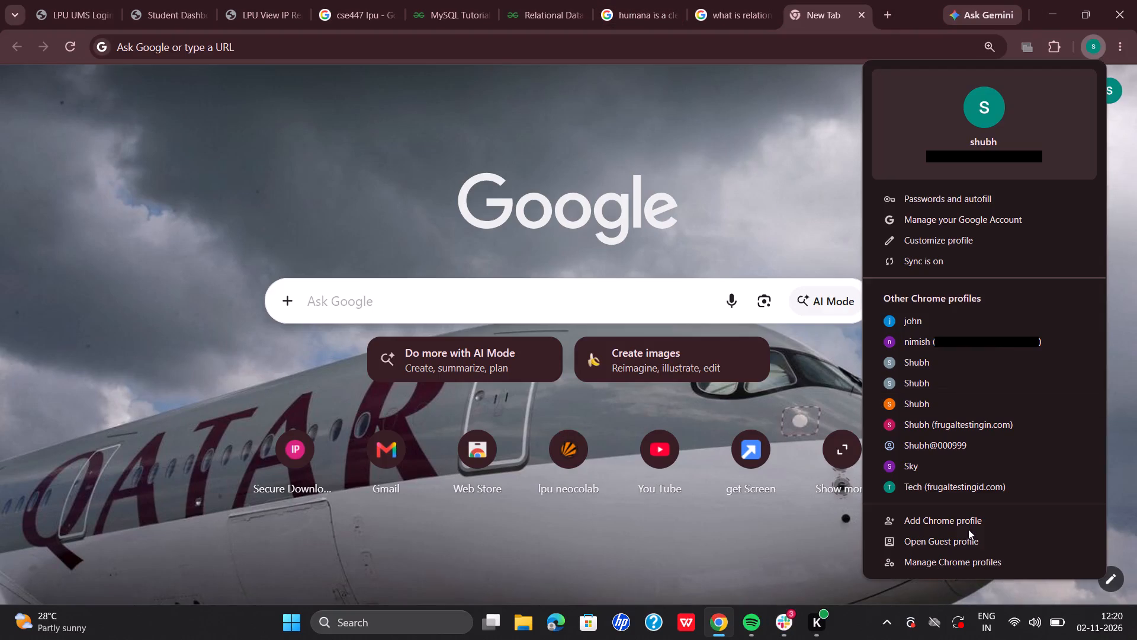
Switch to the frugaltestingin.com Chrome profile and open the Slack_Master_Tracker_June_2026 spreadsheet.
{"action": "left_click", "coordinate": [965, 417]}
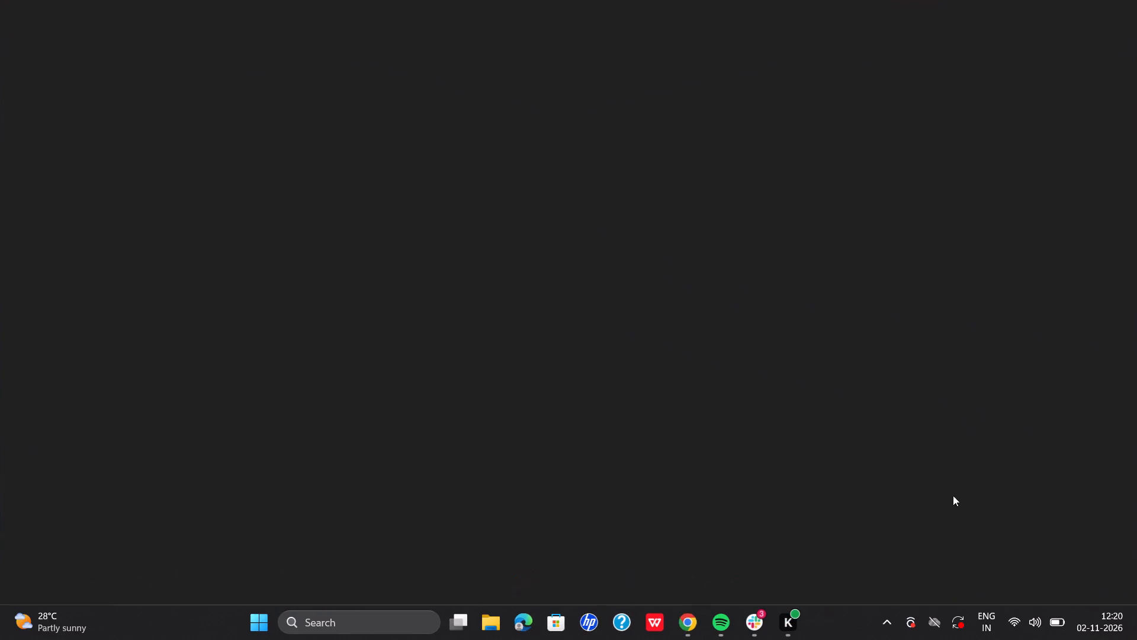
{"action": "left_click", "coordinate": [862, 457]}
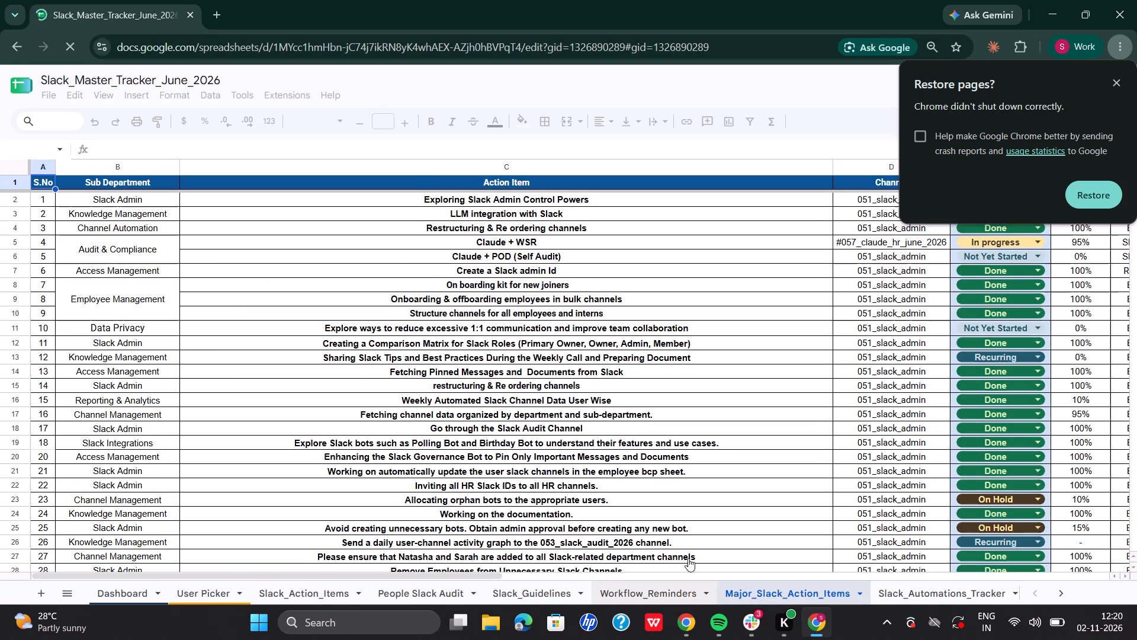
Copy the Slack_Master_Tracker_June_2026 spreadsheet's web address and switch to the other Chrome window with the new tab.
{"action": "left_click", "coordinate": [420, 50]}
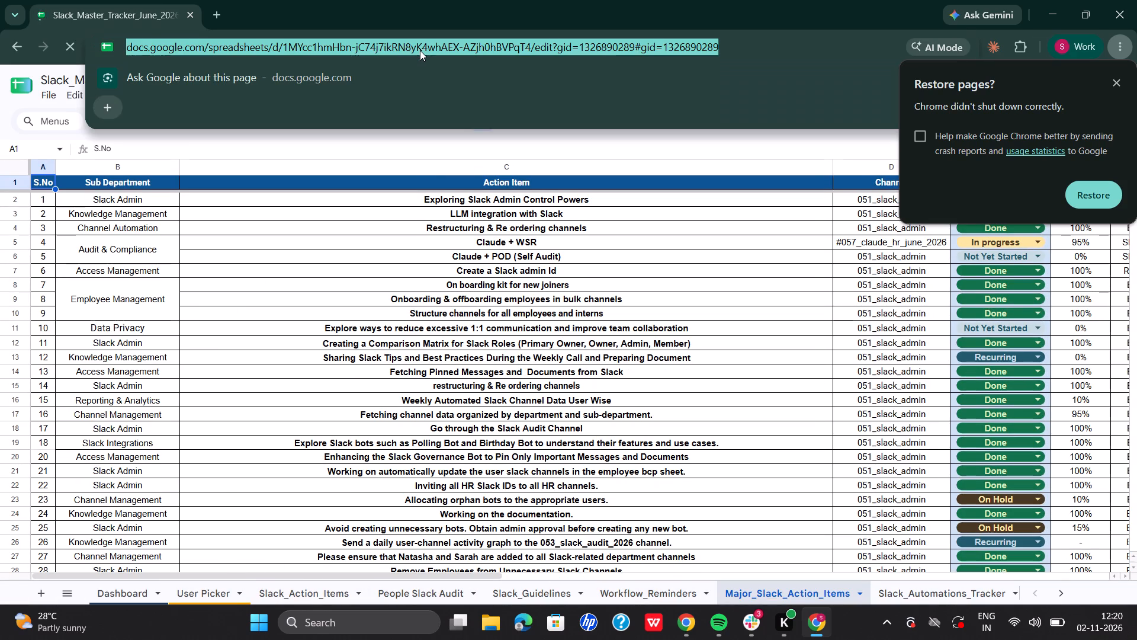
{"action": "key", "text": "ctrl+c"}
{"action": "key", "text": "alt+Tab"}
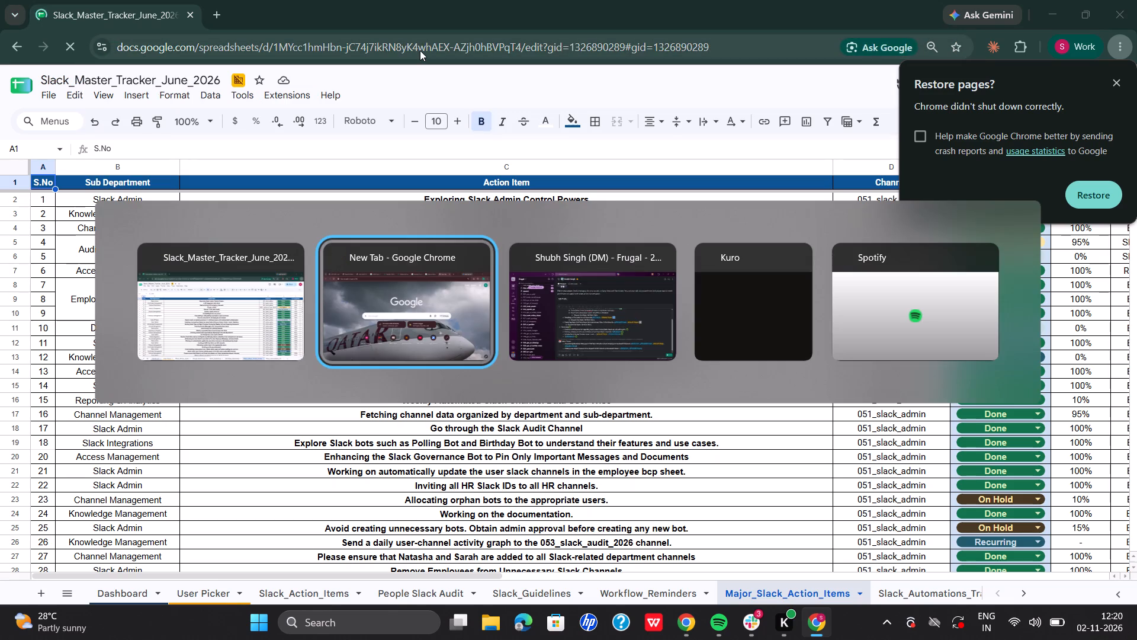
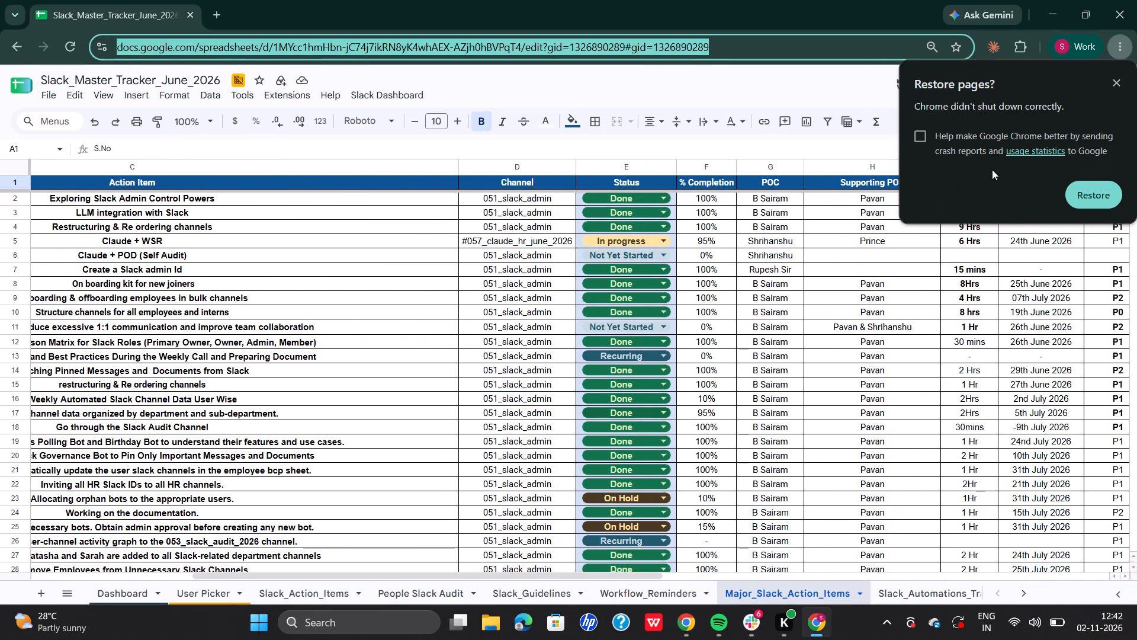
Dismiss the page-restore prompt and set % Completion to 80% for "Adding auto import feature from Rupesh Sir BCP sheet to Remainder Sheet".
{"action": "left_click", "coordinate": [1120, 81]}
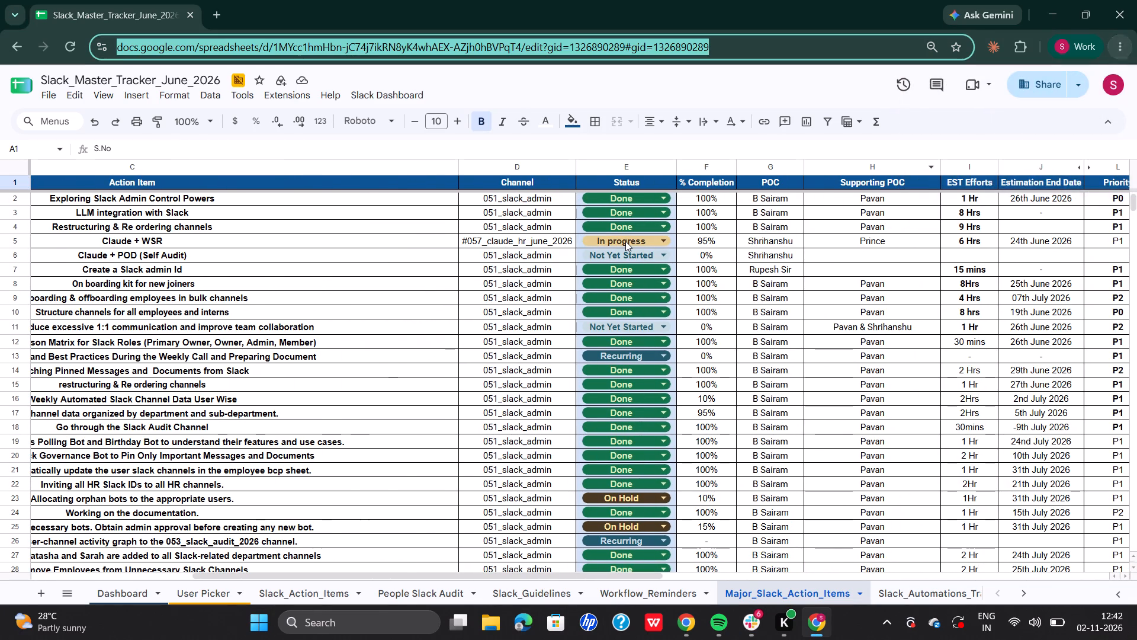
{"action": "scroll", "coordinate": [625, 241], "scroll_direction": "right", "scroll_amount": 2}
{"action": "scroll", "coordinate": [625, 241], "scroll_direction": "down", "scroll_amount": 7}
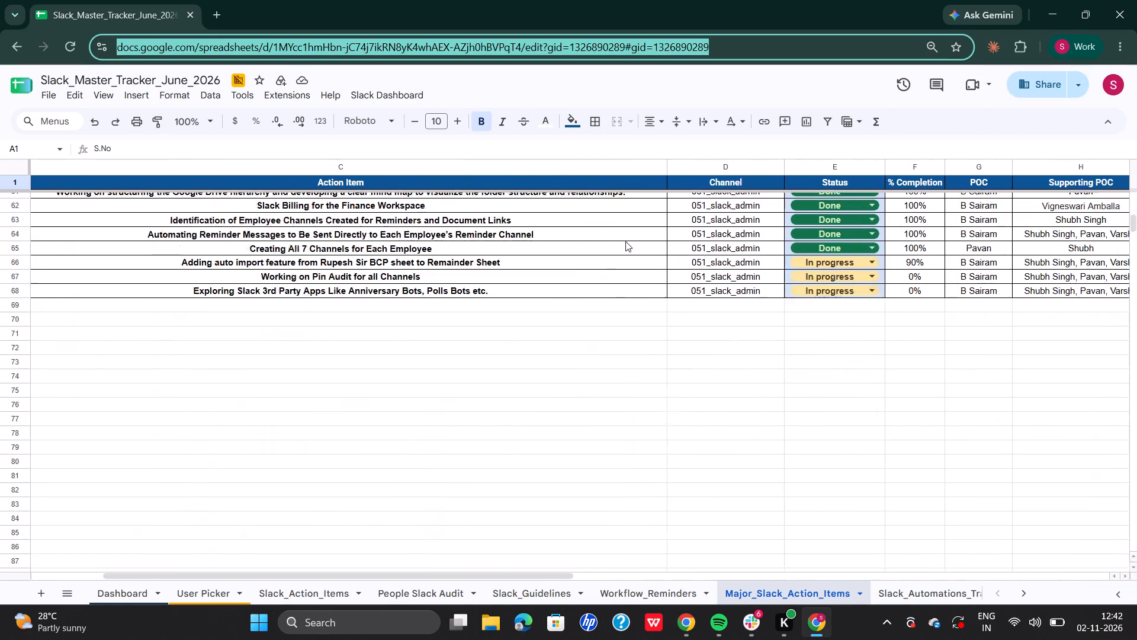
{"action": "scroll", "coordinate": [625, 241], "scroll_direction": "left", "scroll_amount": 1}
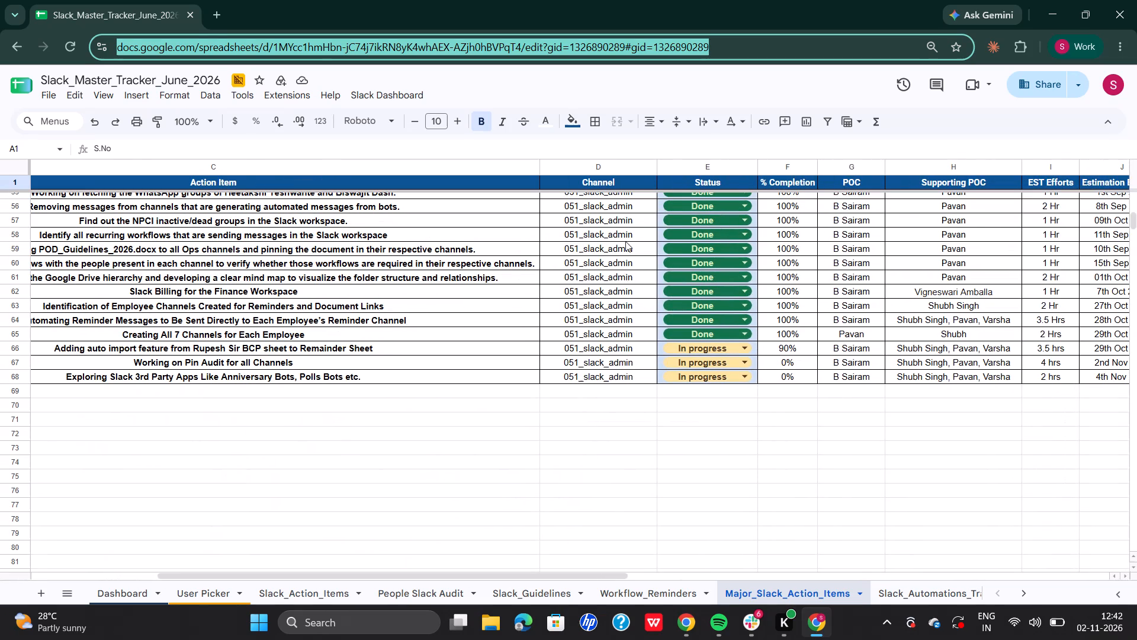
{"action": "double_click", "coordinate": [785, 348]}
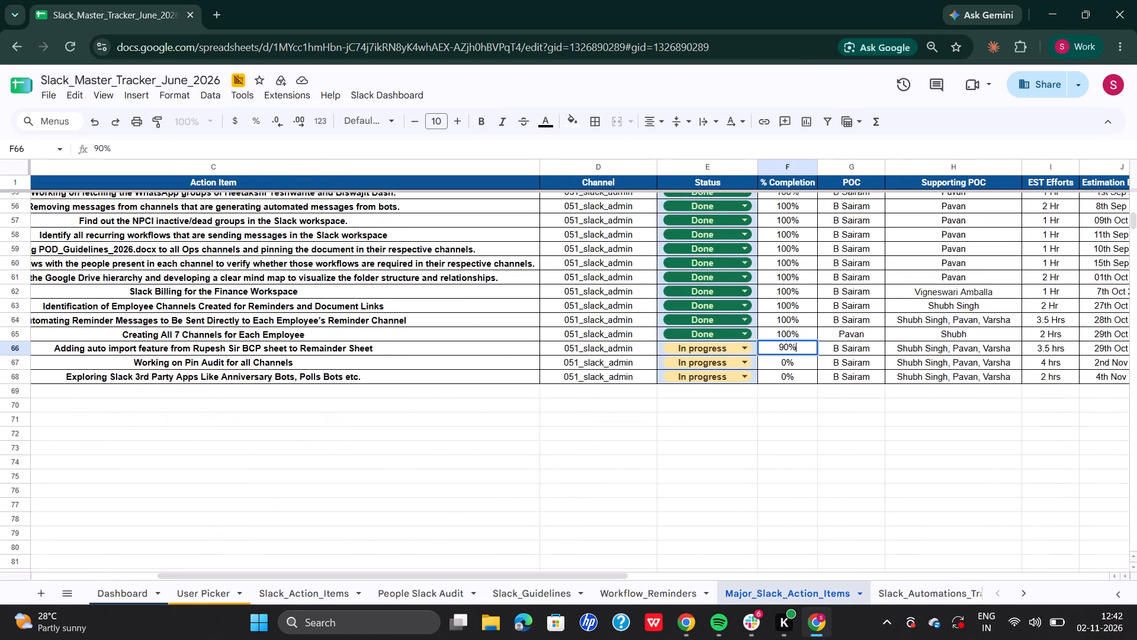
{"action": "left_click", "coordinate": [785, 348]}
{"action": "key", "text": "BackSpace"}
{"action": "key", "text": "8"}
{"action": "key", "text": "Return"}
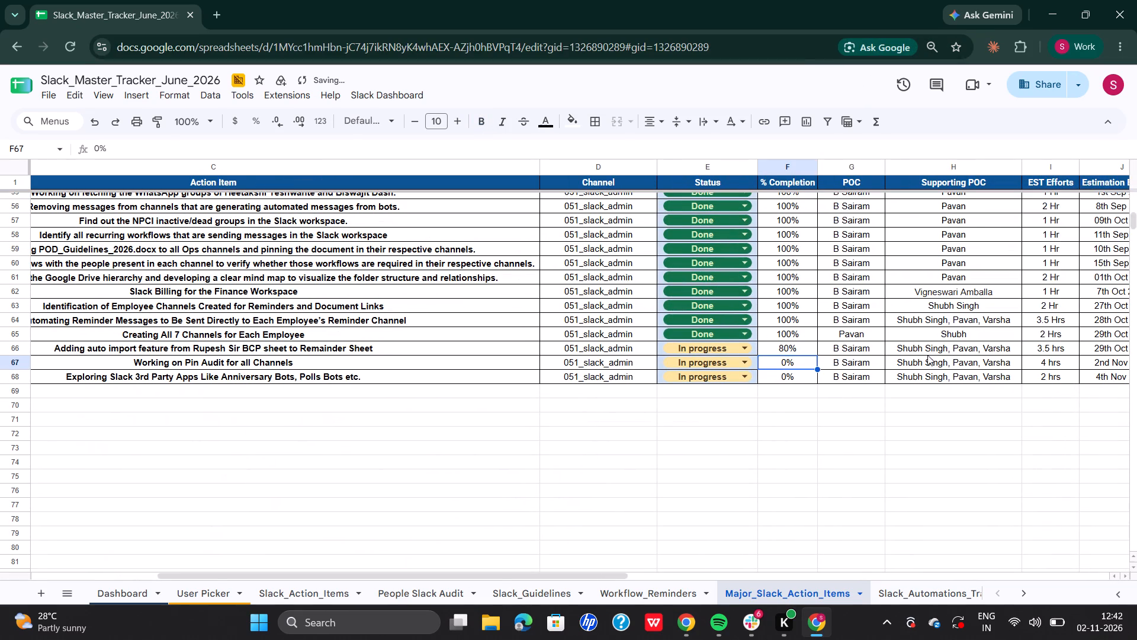
{"action": "left_click", "coordinate": [644, 441]}
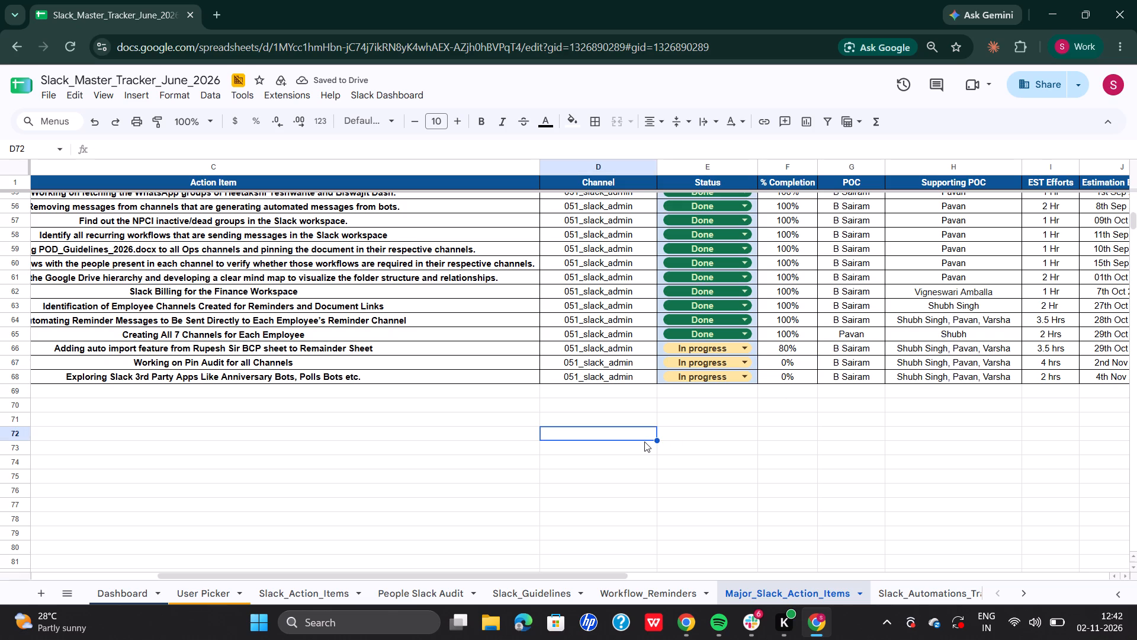
Set the % Completion of the "Working on Pin Audit for all Channels" action item to 40%.
{"action": "left_click", "coordinate": [789, 163]}
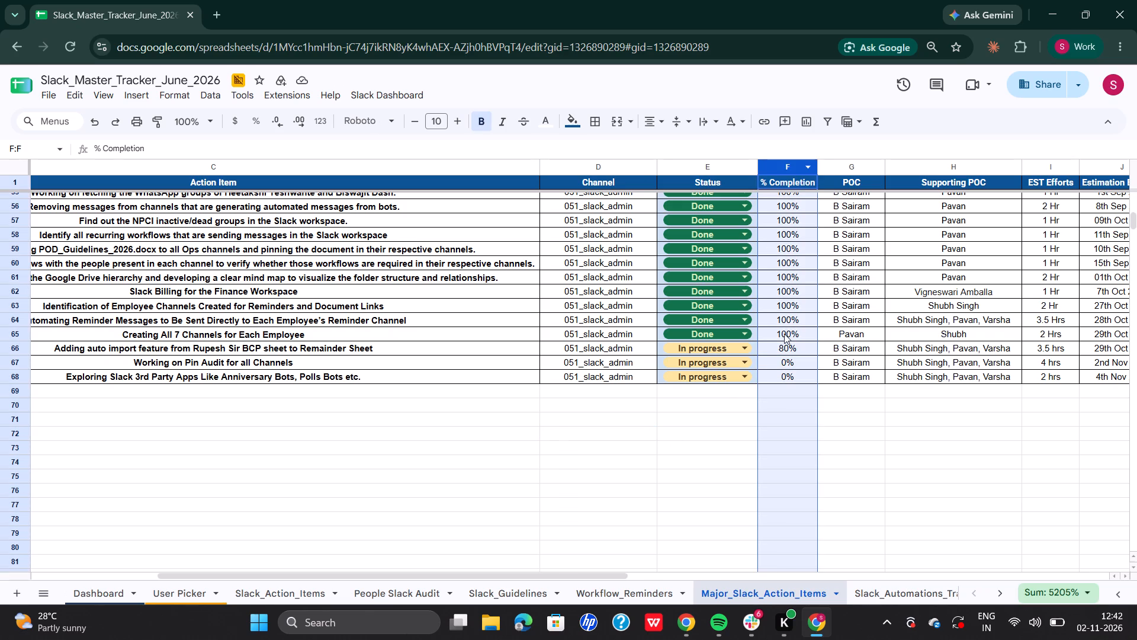
{"action": "left_click", "coordinate": [782, 370]}
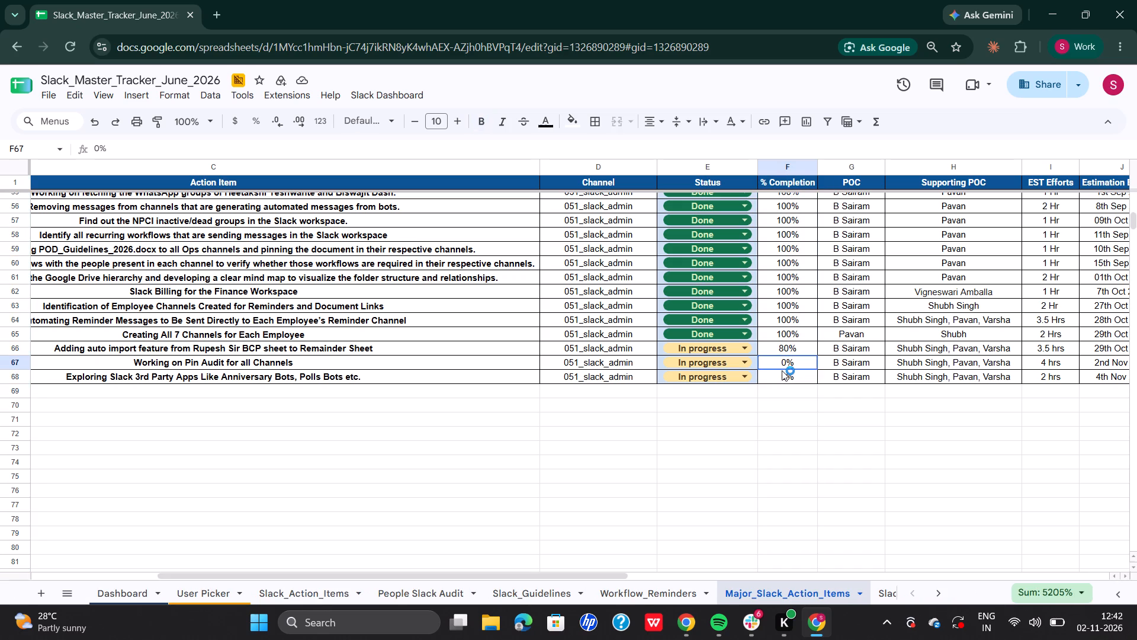
{"action": "key", "text": "BackSpace"}
{"action": "type", "text": "404"}
{"action": "key", "text": "BackSpace"}
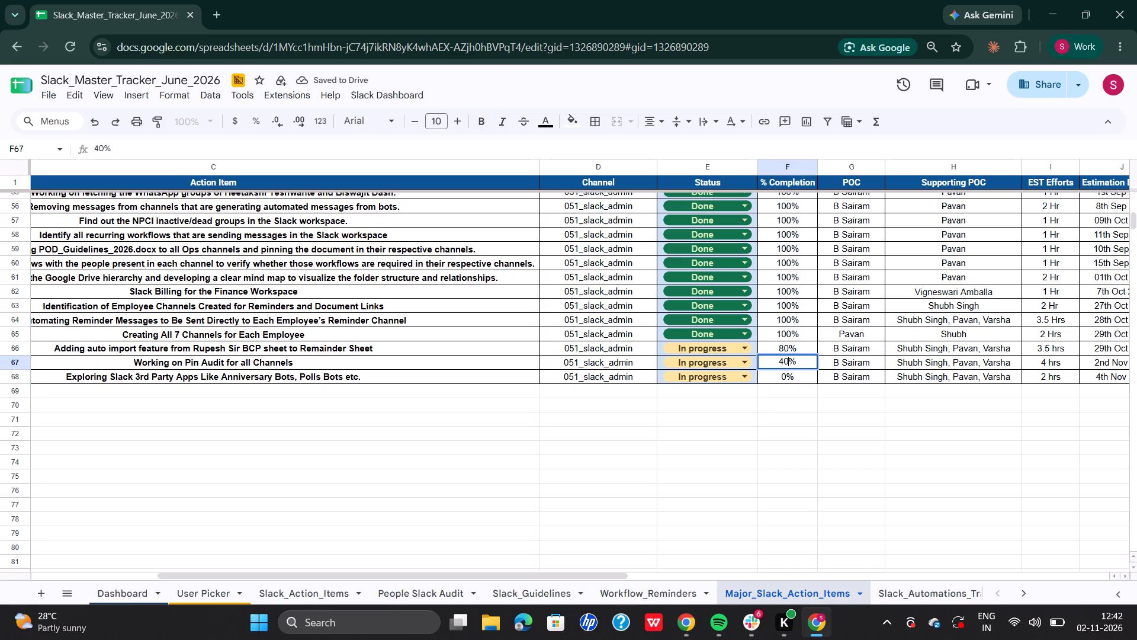
{"action": "key", "text": "Return"}
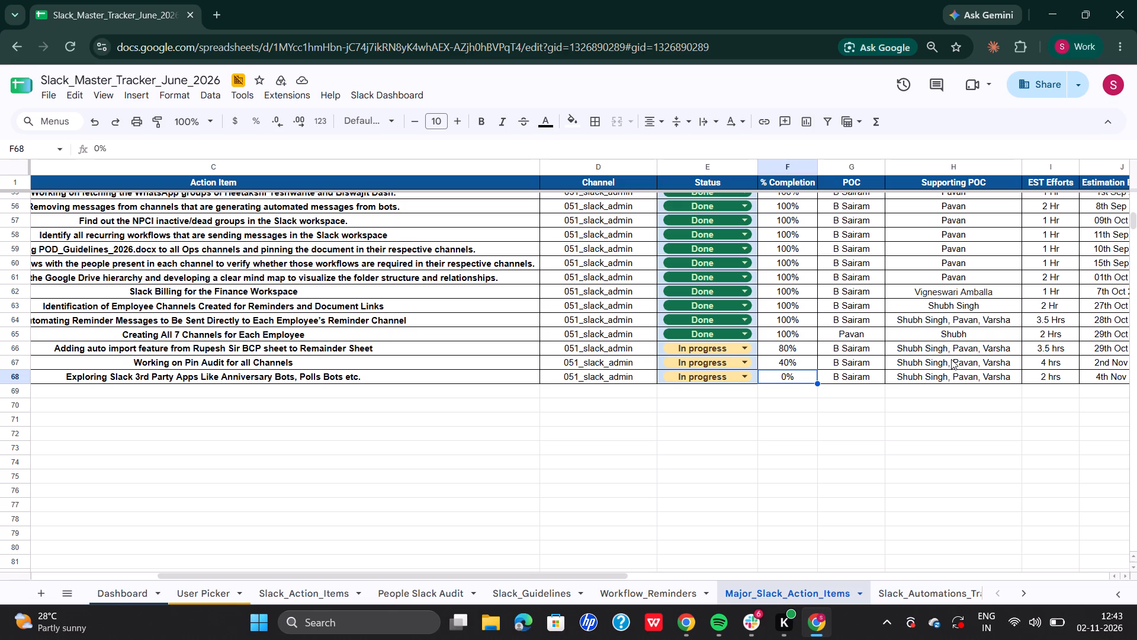
Change the Estimation End Date of the "Exploring Slack 3rd Party Apps" action item to 10th Nov 2026.
{"action": "scroll", "coordinate": [1050, 374], "scroll_direction": "left", "scroll_amount": 1}
{"action": "left_click", "coordinate": [1059, 374]}
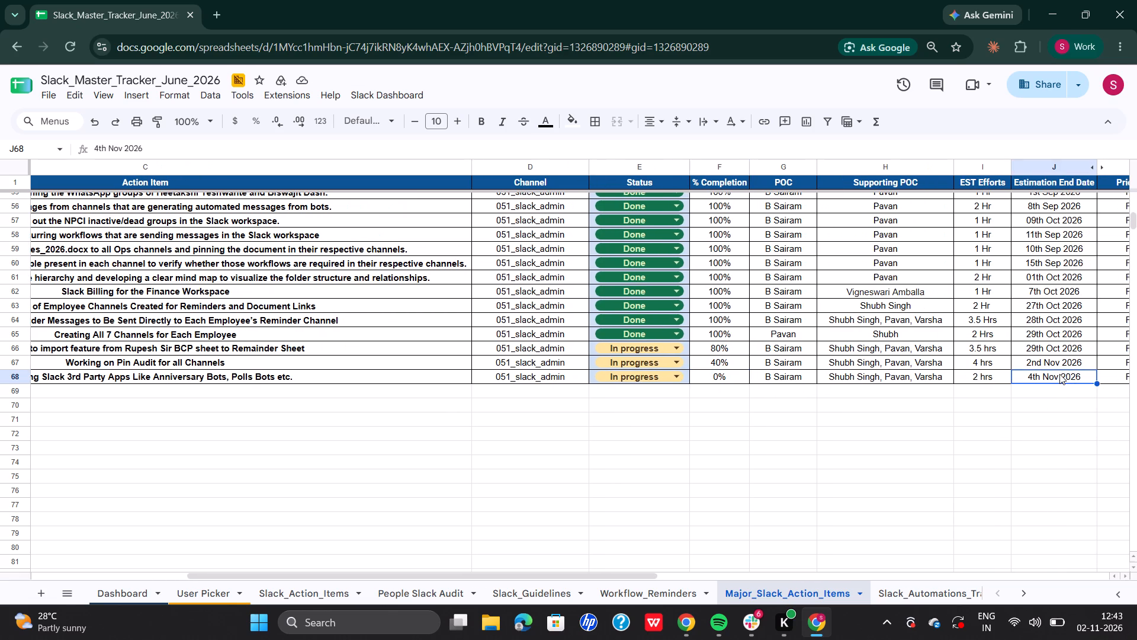
{"action": "double_click", "coordinate": [1021, 373]}
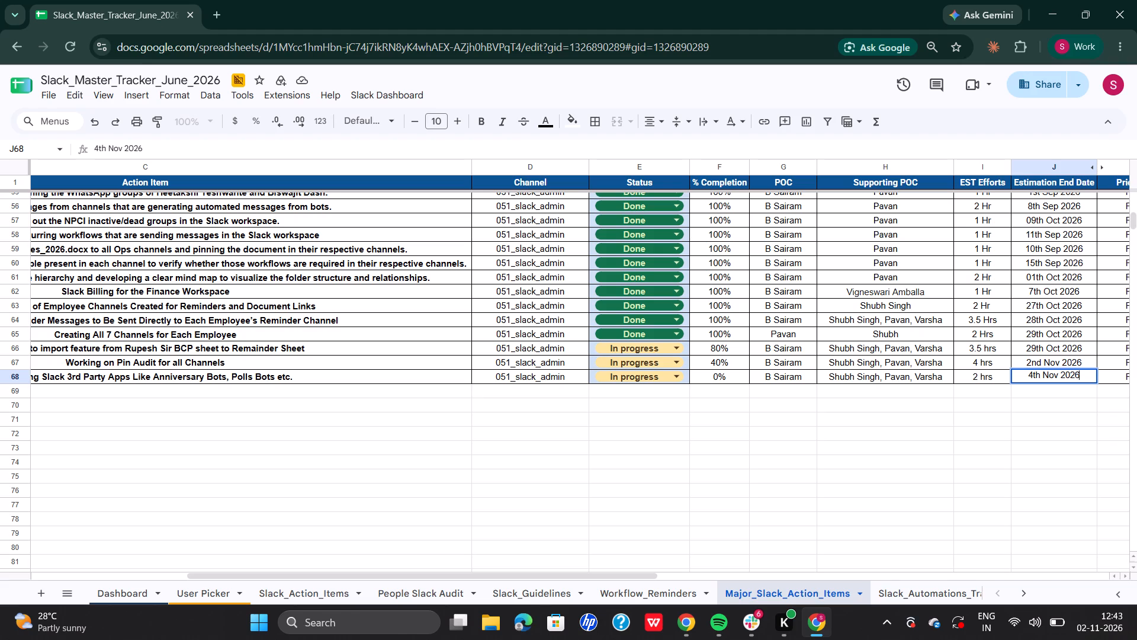
{"action": "left_click", "coordinate": [1032, 377]}
{"action": "key", "text": "BackSpace"}
{"action": "type", "text": "10"}
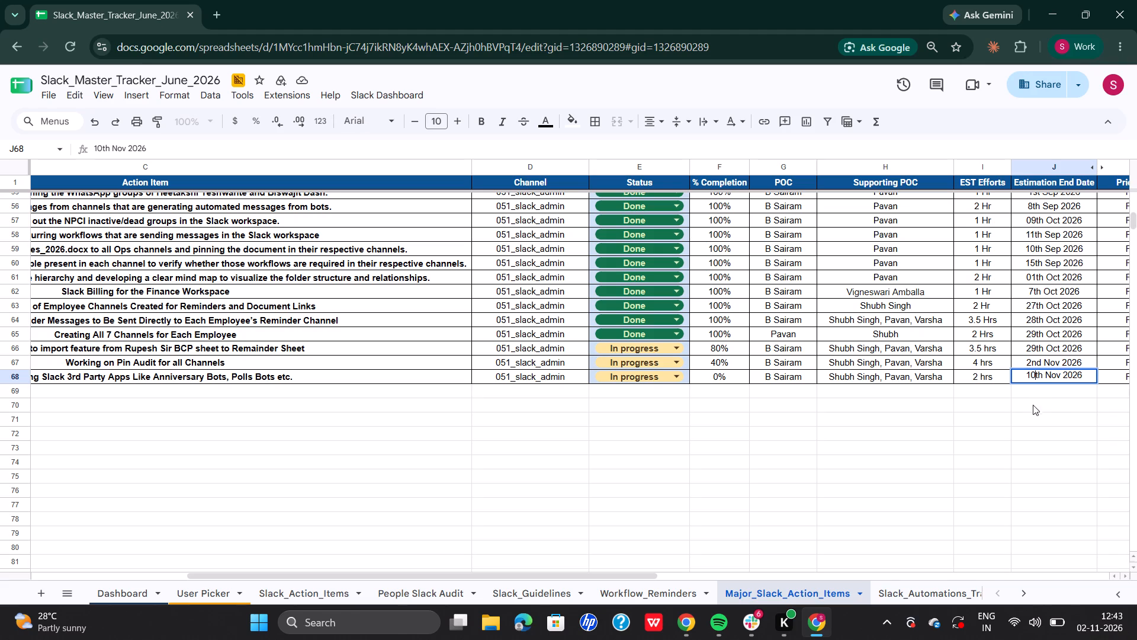
{"action": "key", "text": "Return"}
Set the % Completion of the "Exploring Slack 3rd Party Apps" action item to 10%.
{"action": "scroll", "coordinate": [1063, 402], "scroll_direction": "left", "scroll_amount": 2}
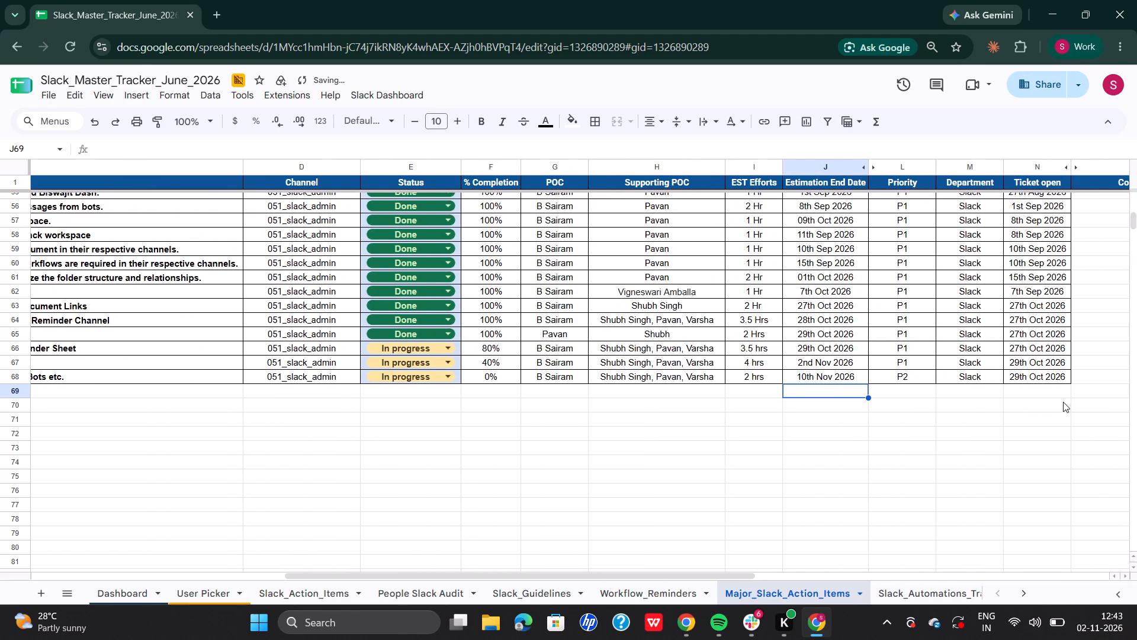
{"action": "scroll", "coordinate": [1063, 402], "scroll_direction": "left", "scroll_amount": 3}
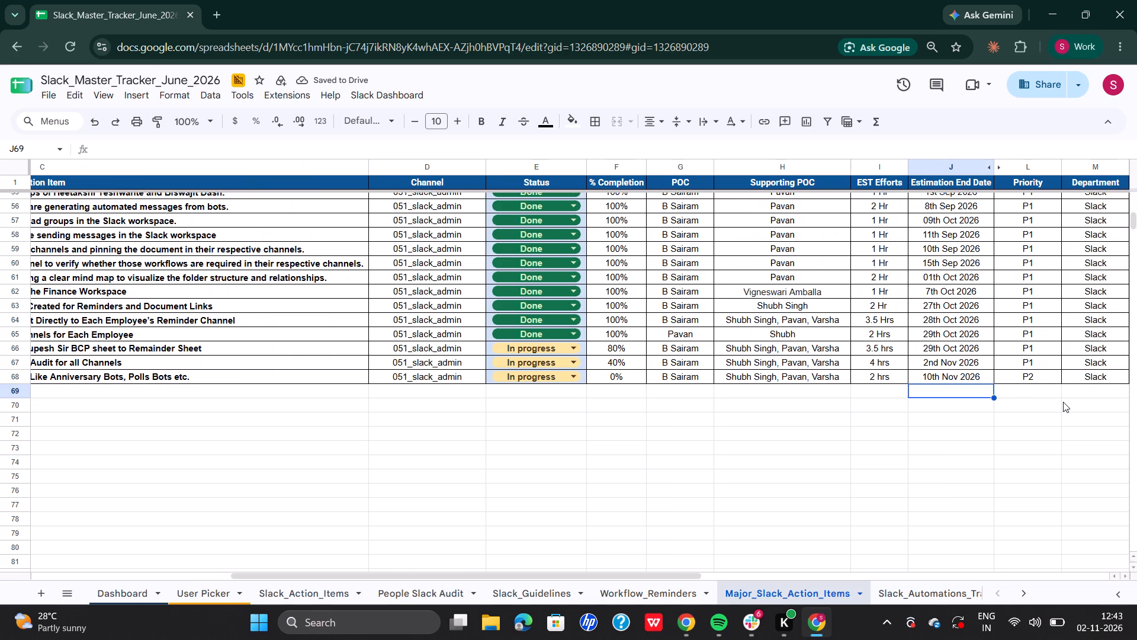
{"action": "left_click", "coordinate": [605, 375]}
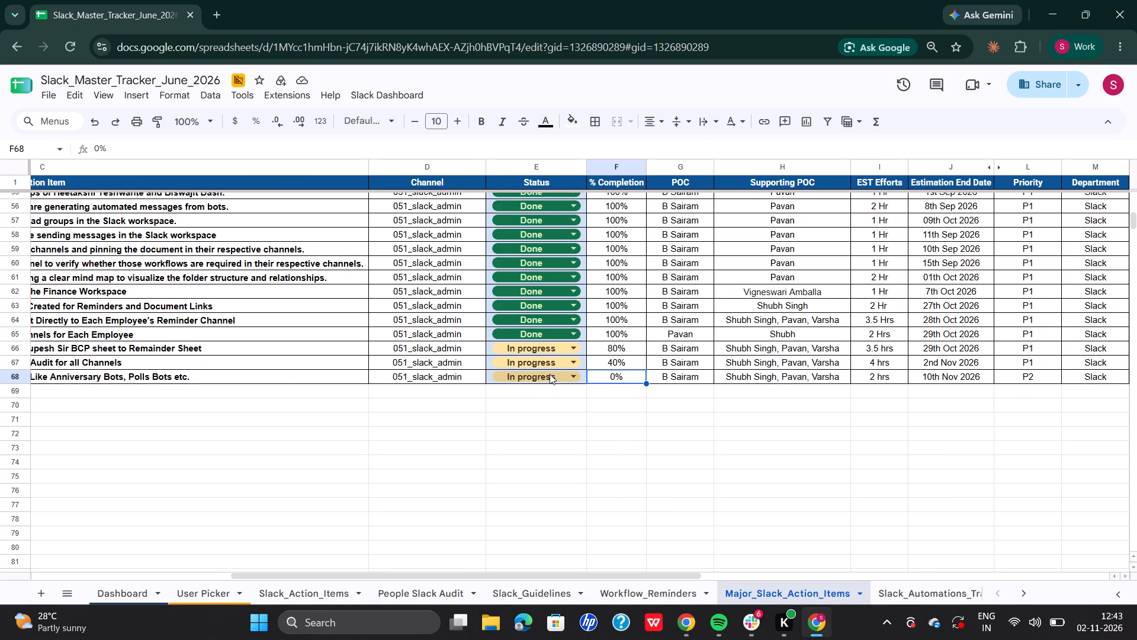
{"action": "left_click", "coordinate": [550, 374]}
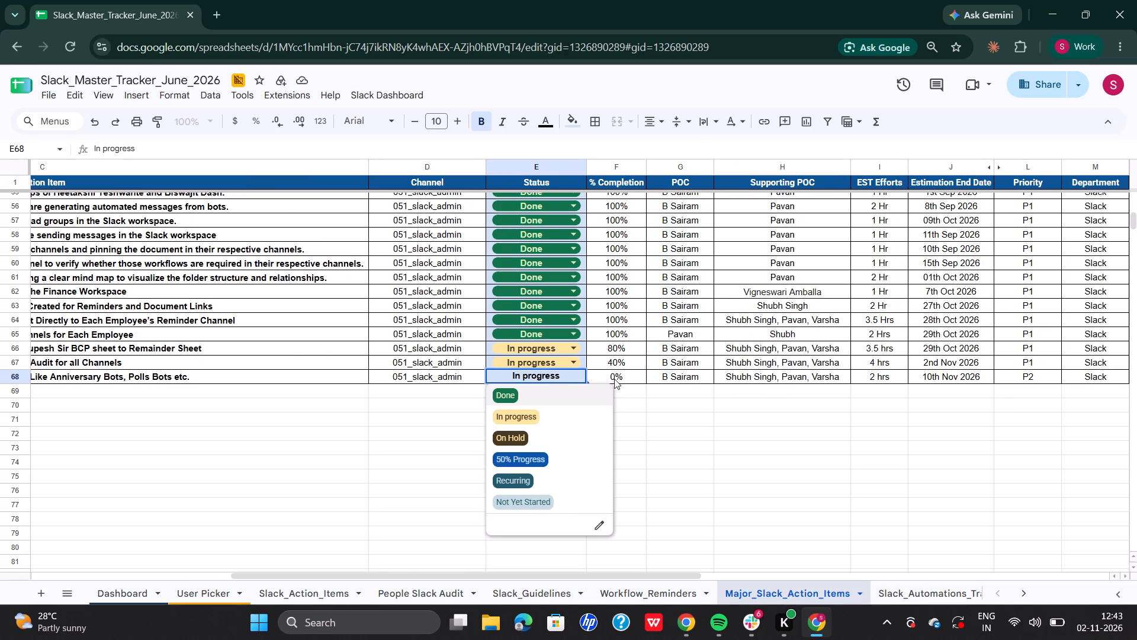
{"action": "left_click", "coordinate": [615, 377]}
{"action": "type", "text": "10"}
{"action": "key", "text": "Return"}
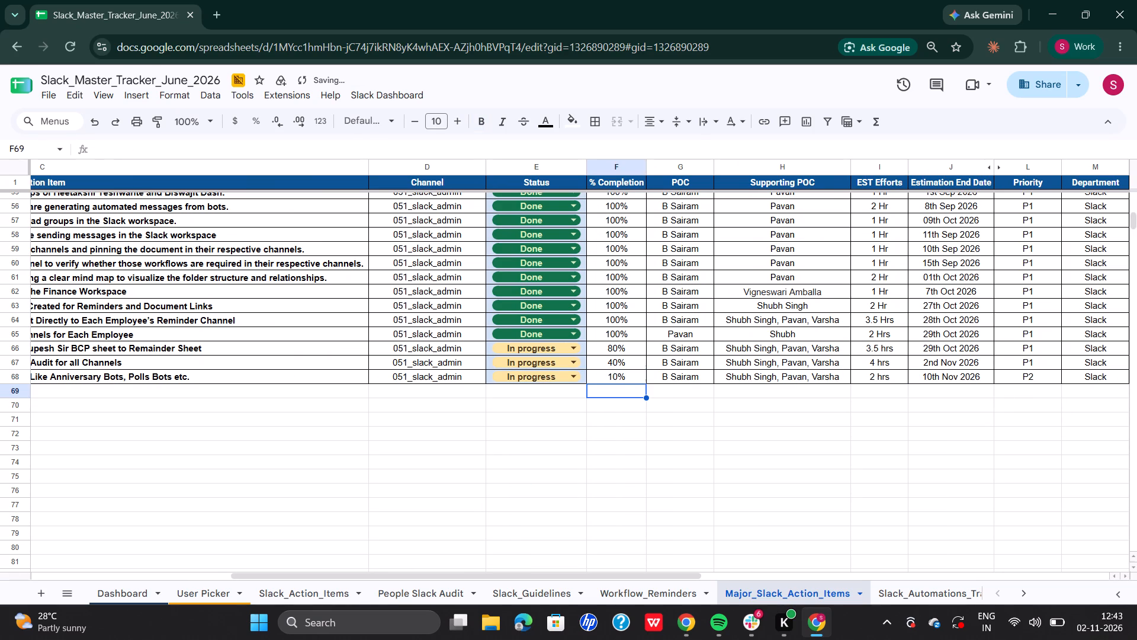
{"action": "left_click", "coordinate": [489, 430]}
Insert a blank column between the Action Item and Channel columns of the Major_Slack_Action_Items sheet.
{"action": "scroll", "coordinate": [489, 430], "scroll_direction": "down", "scroll_amount": 1}
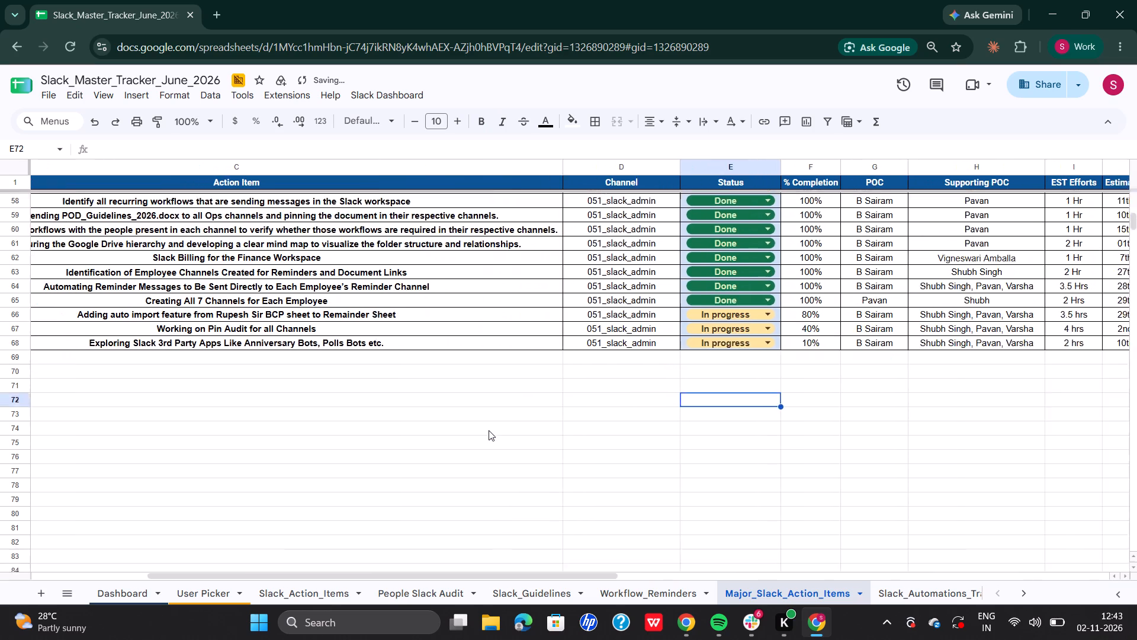
{"action": "scroll", "coordinate": [489, 430], "scroll_direction": "down", "scroll_amount": 2}
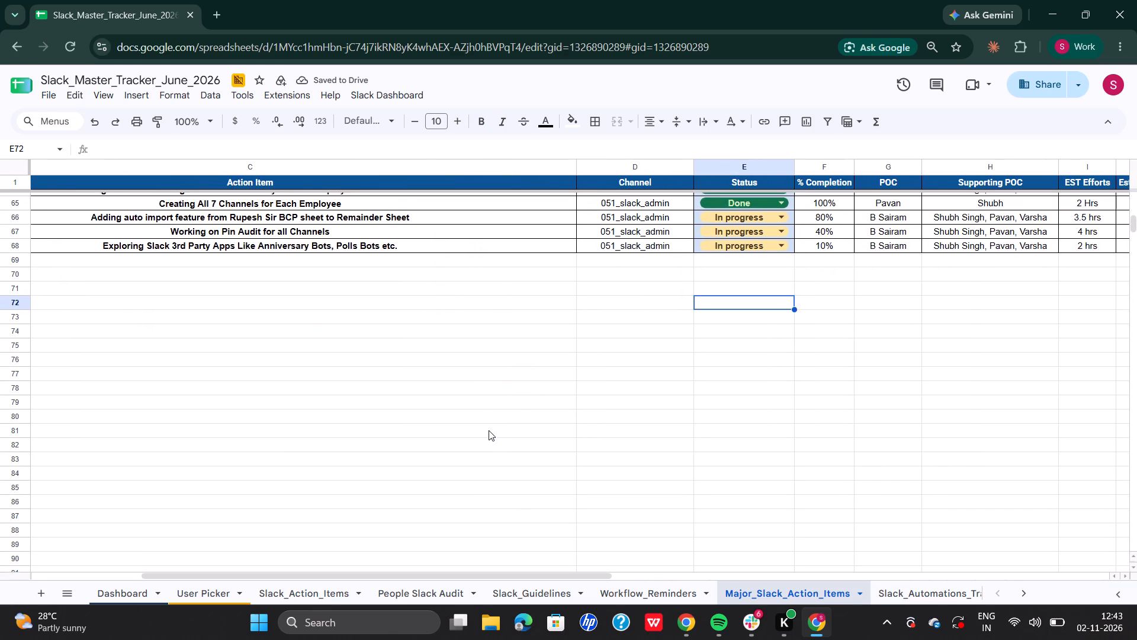
{"action": "scroll", "coordinate": [489, 430], "scroll_direction": "down", "scroll_amount": 1}
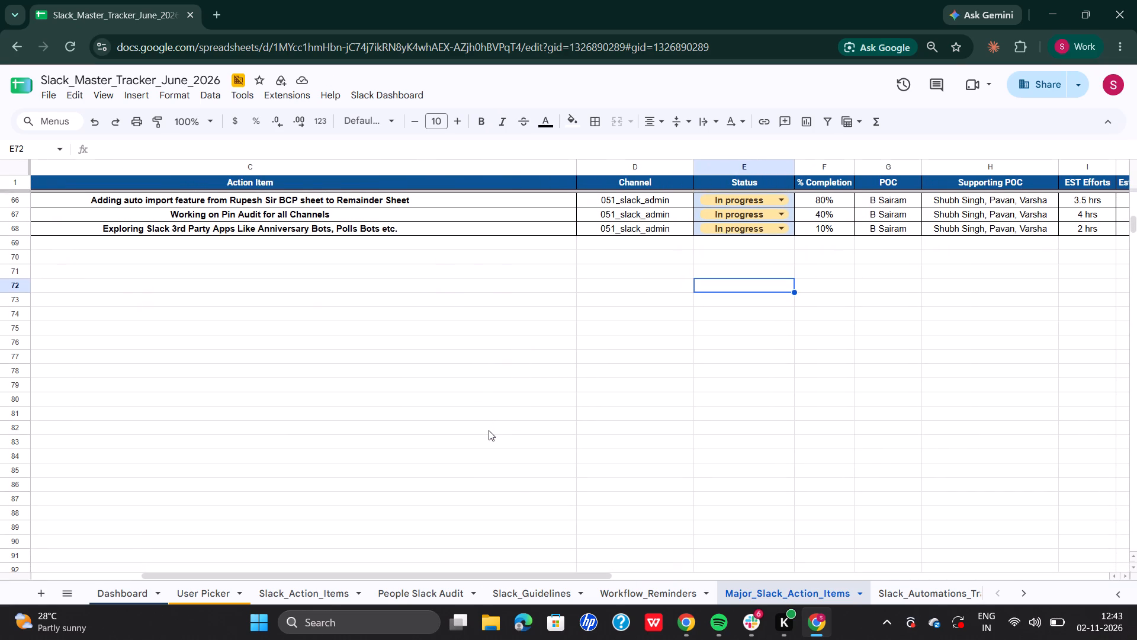
{"action": "scroll", "coordinate": [489, 430], "scroll_direction": "down", "scroll_amount": 1}
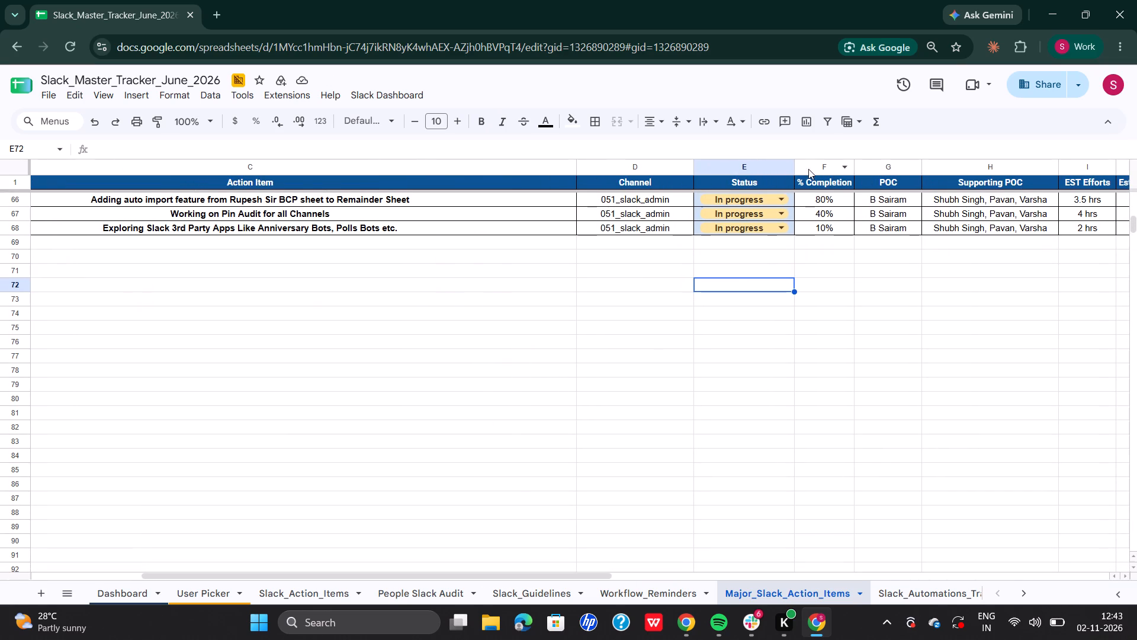
{"action": "left_click", "coordinate": [808, 169]}
{"action": "right_click", "coordinate": [808, 169]}
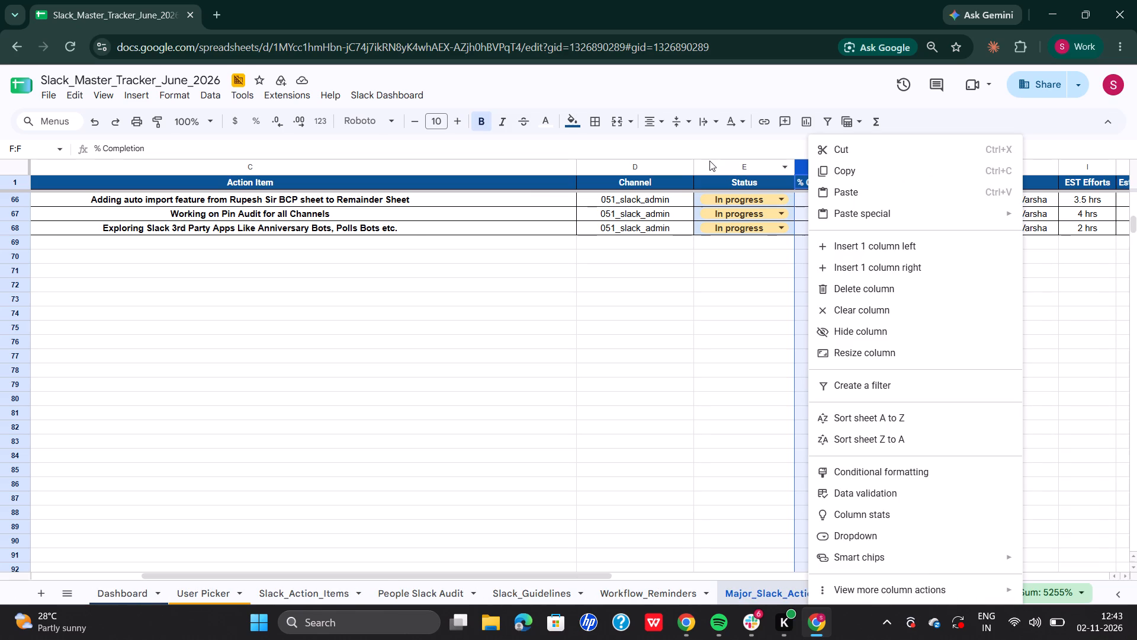
{"action": "left_click", "coordinate": [619, 165]}
{"action": "right_click", "coordinate": [619, 165]}
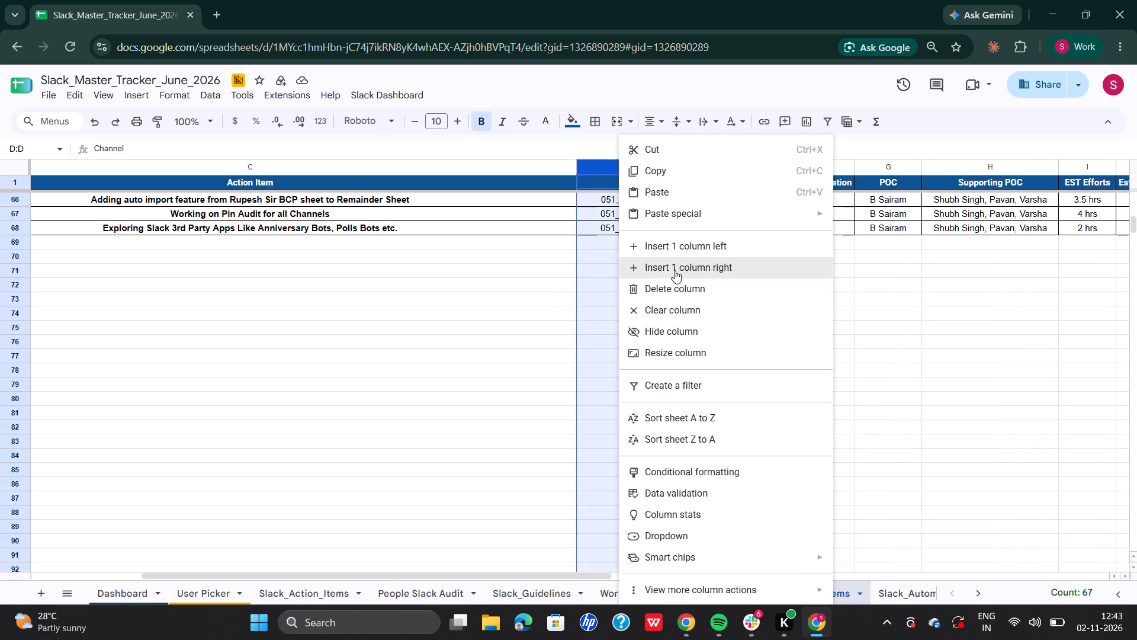
{"action": "left_click", "coordinate": [680, 236]}
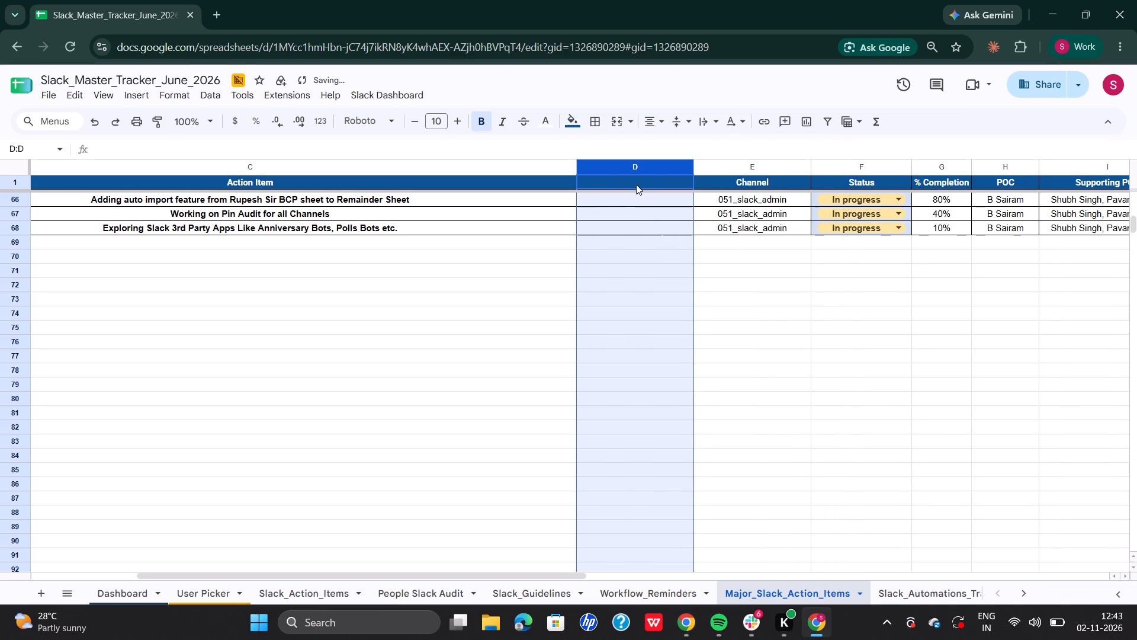
Enter Priority as the header of the blank column before Channel.
{"action": "double_click", "coordinate": [635, 180]}
{"action": "type", "text": "Pro"}
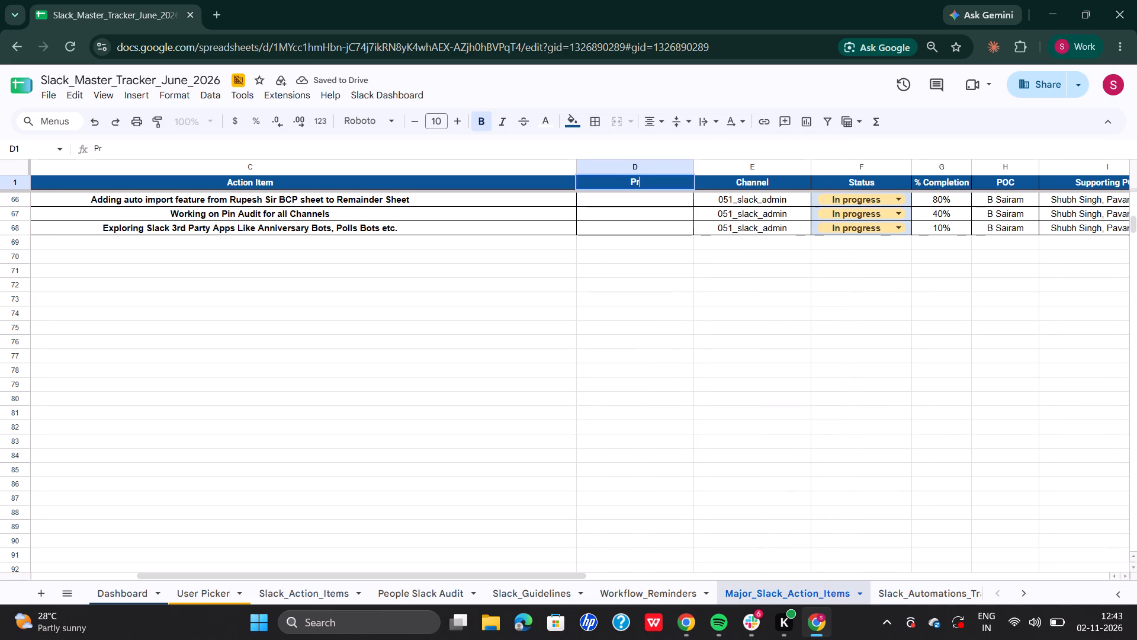
{"action": "key", "text": "BackSpace"}
{"action": "key", "text": "i"}
{"action": "key", "text": "o"}
{"action": "type", "text": "rity"}
{"action": "key", "text": "Return"}
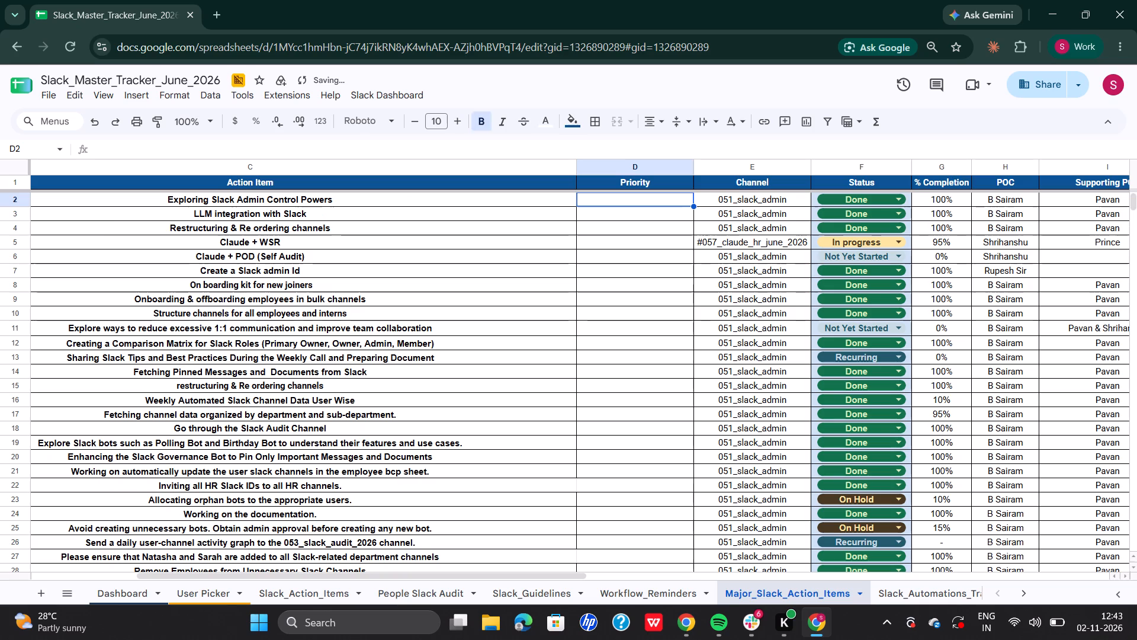
Enter a dash in the first Priority cell, D2, and fill it down the column to row 68.
{"action": "scroll", "coordinate": [616, 340], "scroll_direction": "down", "scroll_amount": 6}
{"action": "scroll", "coordinate": [616, 340], "scroll_direction": "up", "scroll_amount": 6}
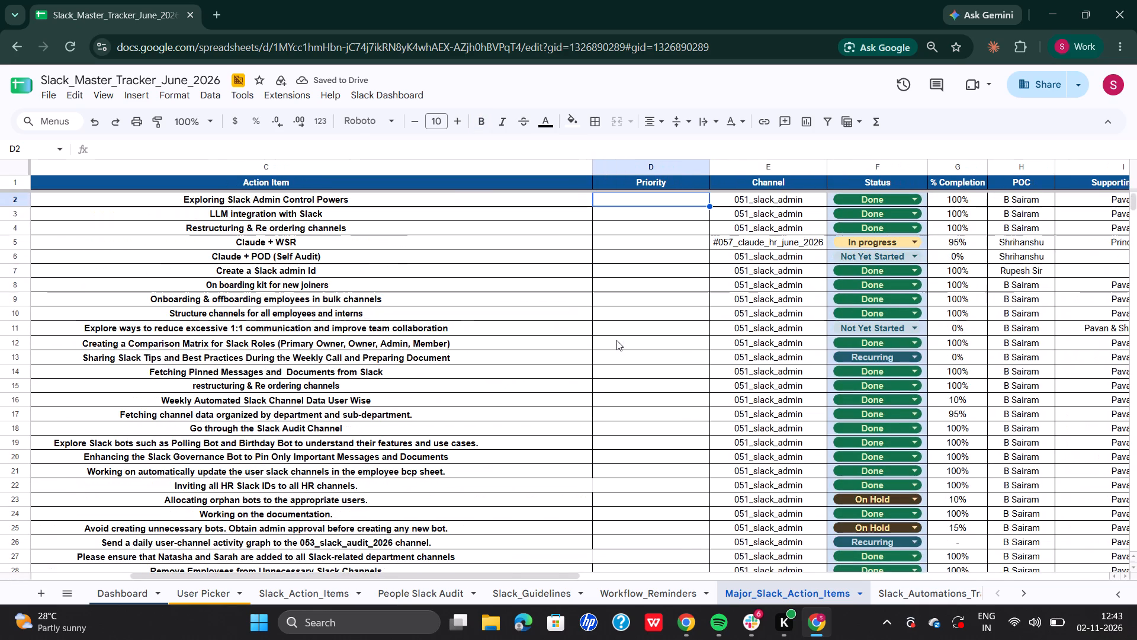
{"action": "scroll", "coordinate": [616, 340], "scroll_direction": "down", "scroll_amount": 2}
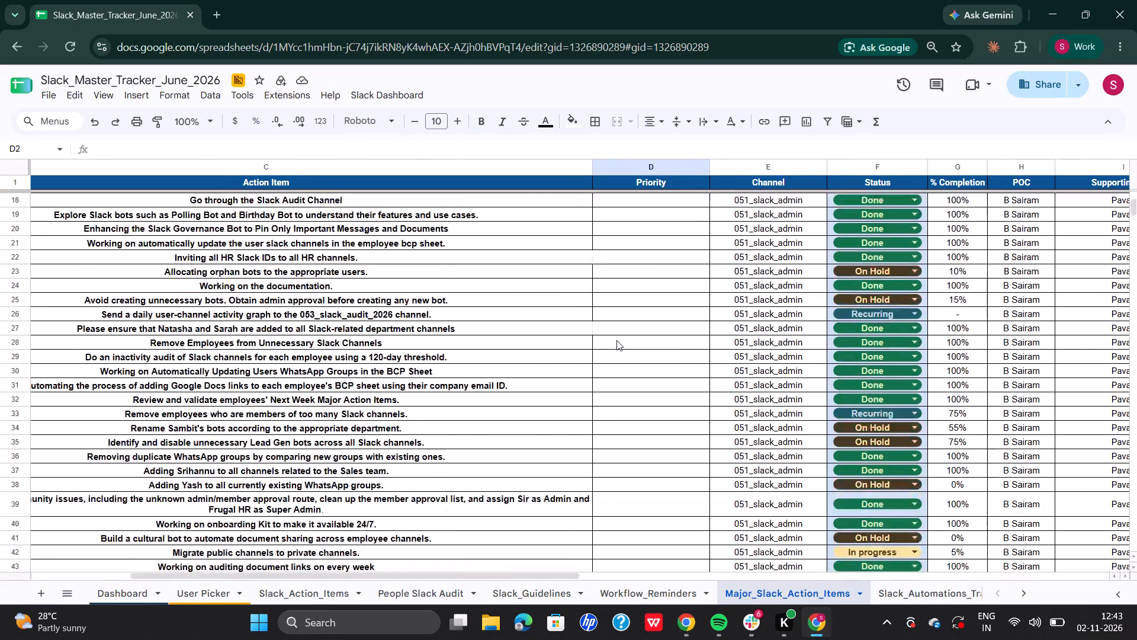
{"action": "scroll", "coordinate": [616, 340], "scroll_direction": "down", "scroll_amount": 5}
{"action": "scroll", "coordinate": [616, 340], "scroll_direction": "up", "scroll_amount": 5}
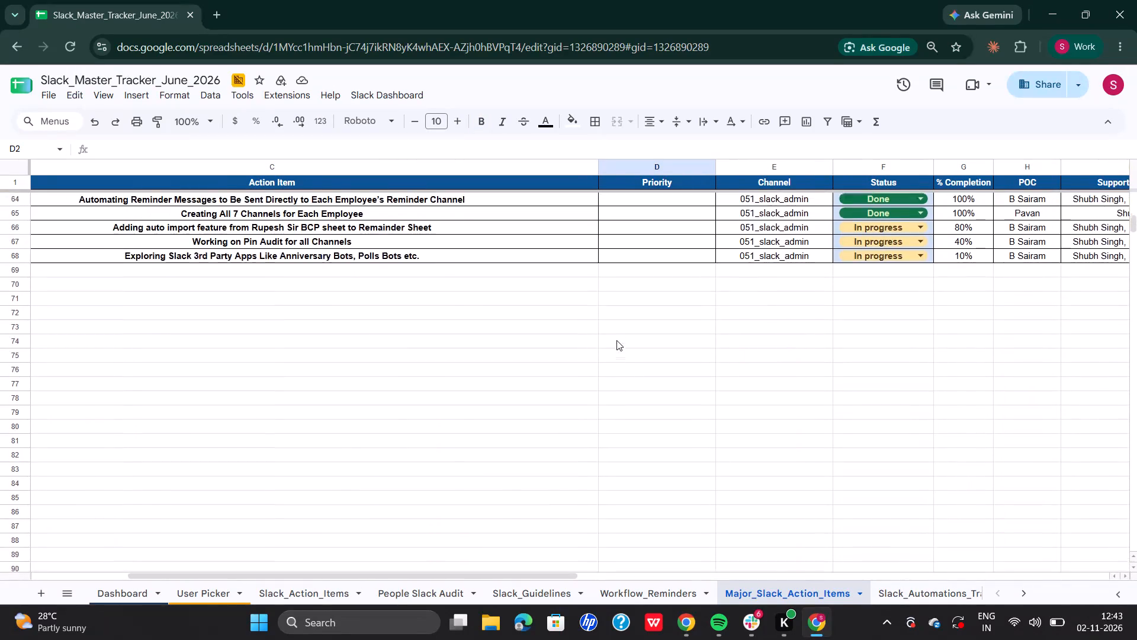
{"action": "scroll", "coordinate": [616, 340], "scroll_direction": "up", "scroll_amount": 2}
{"action": "key", "text": "minus"}
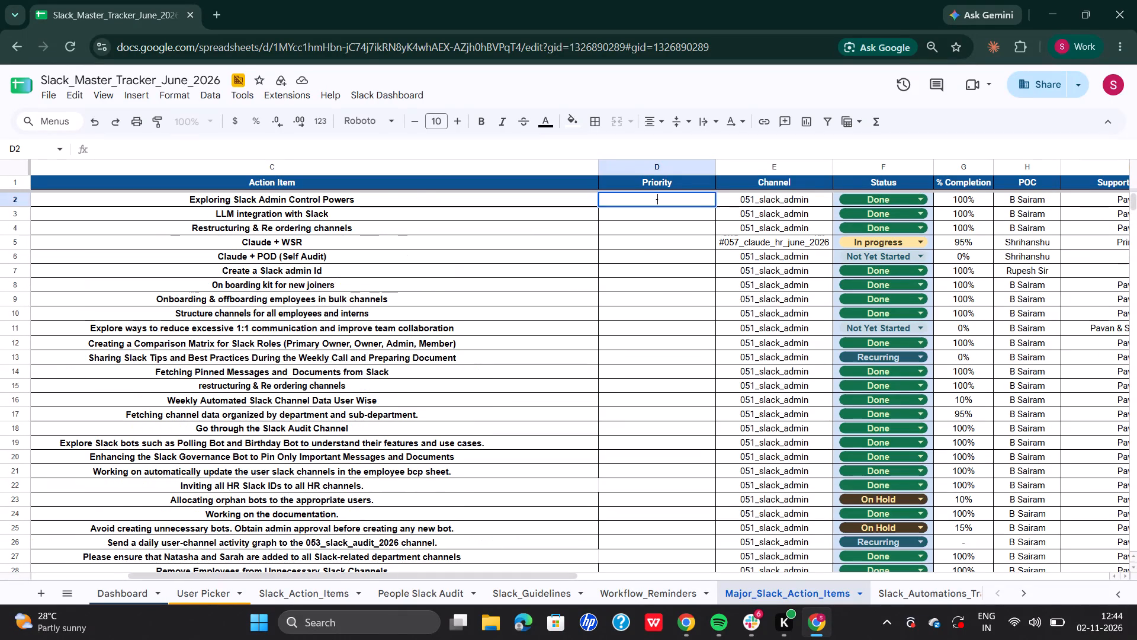
{"action": "key", "text": "Return"}
{"action": "left_click", "coordinate": [680, 196]}
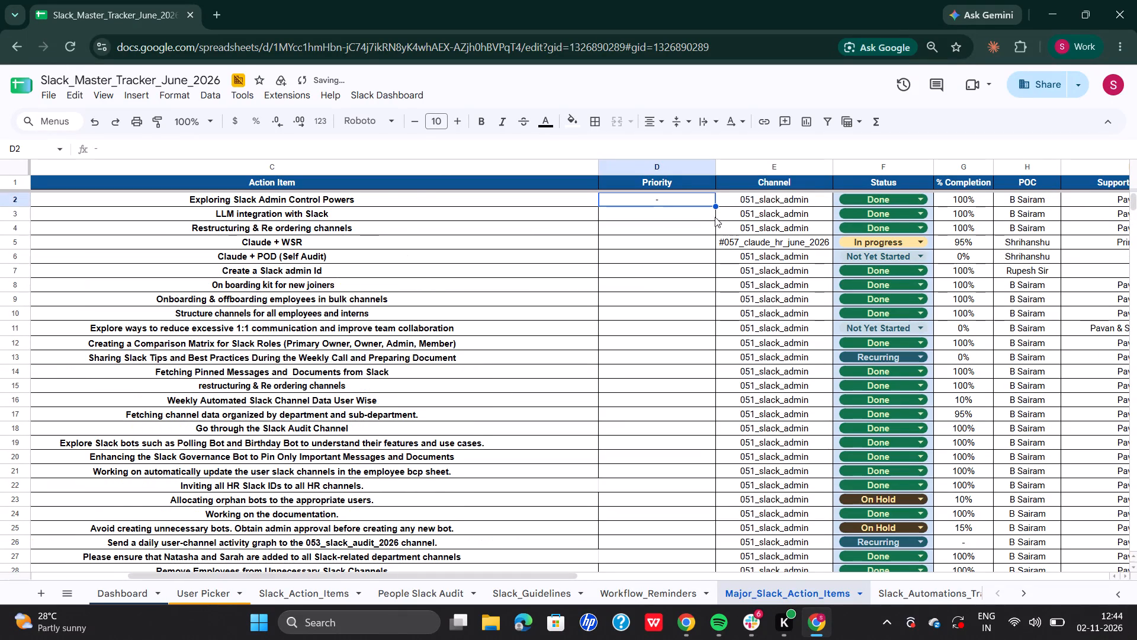
{"action": "left_click_drag", "start_coordinate": [717, 202], "coordinate": [652, 535]}
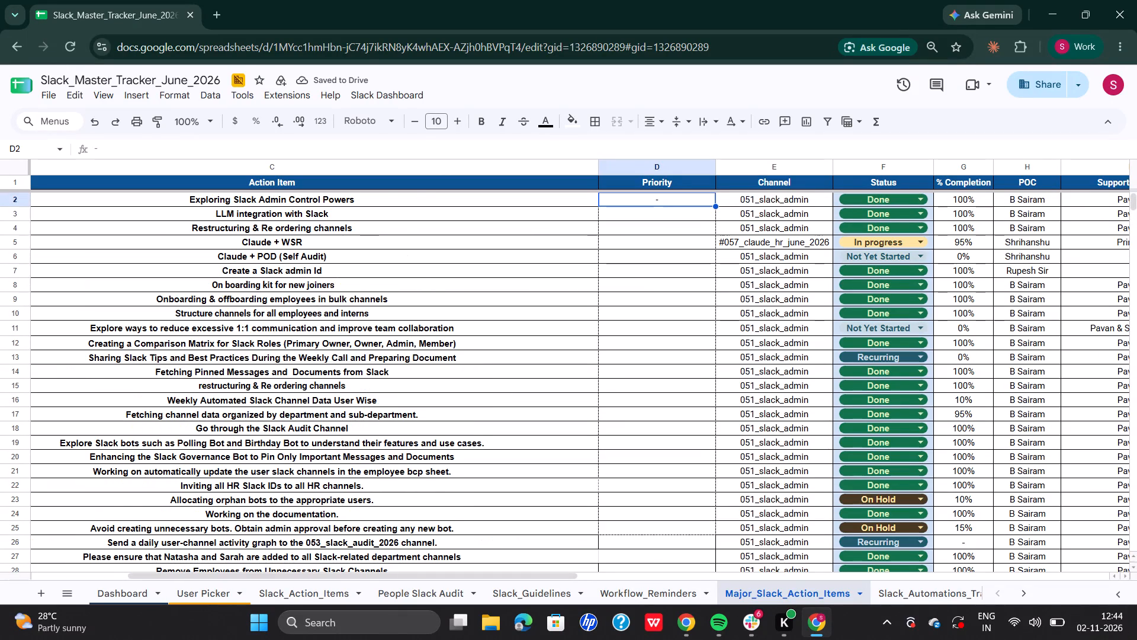
{"action": "left_click_drag", "start_coordinate": [652, 535], "coordinate": [695, 227]}
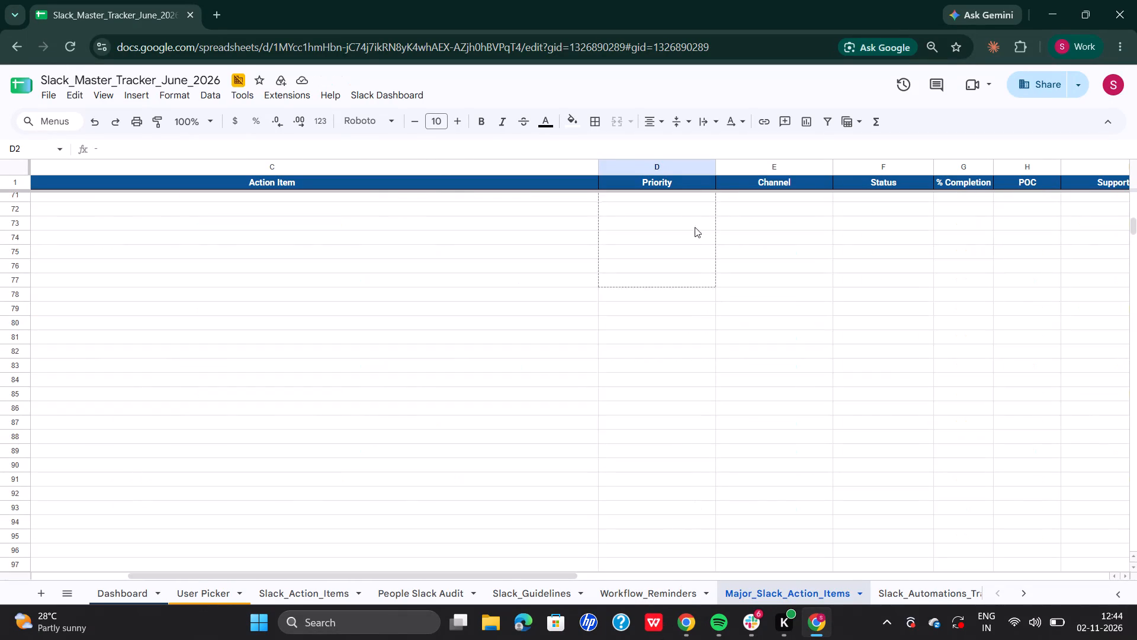
{"action": "left_click_drag", "start_coordinate": [695, 227], "coordinate": [657, 373]}
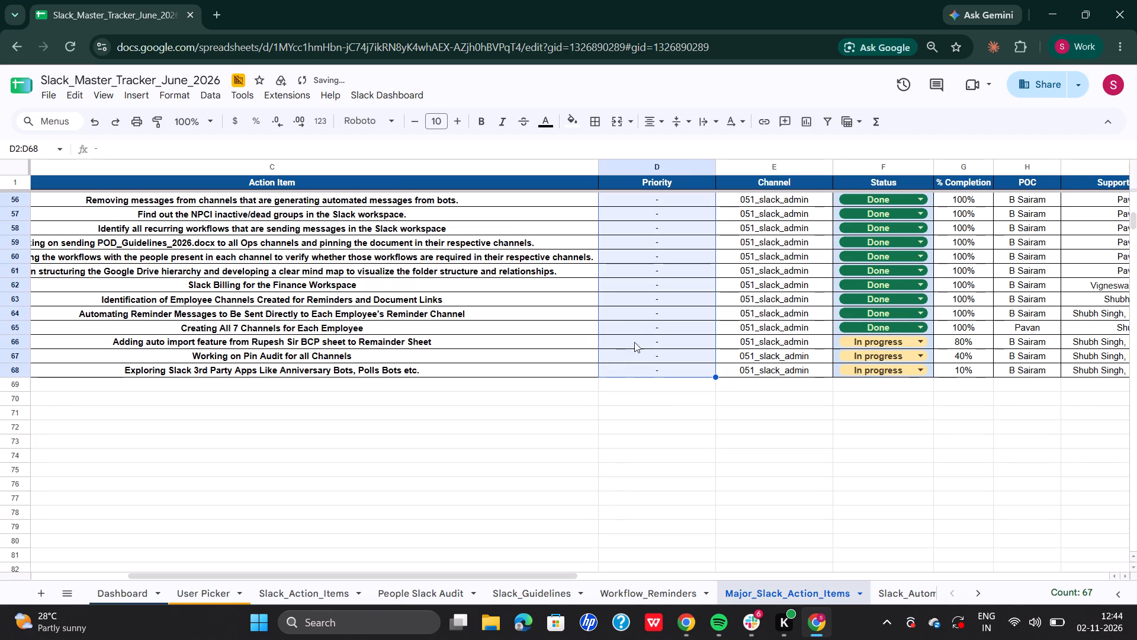
Clear the dashes from the Priority cells of the last three In progress action items, D66 to D68.
{"action": "left_click_drag", "start_coordinate": [650, 341], "coordinate": [656, 379]}
{"action": "left_click", "coordinate": [656, 379]}
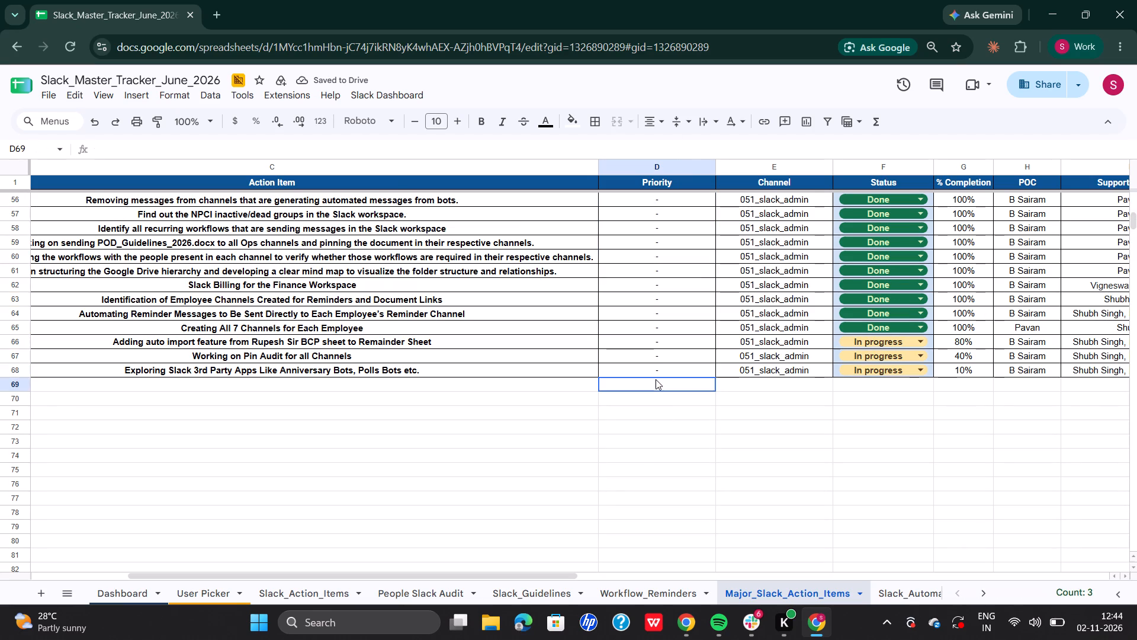
{"action": "left_click_drag", "start_coordinate": [657, 338], "coordinate": [658, 364]}
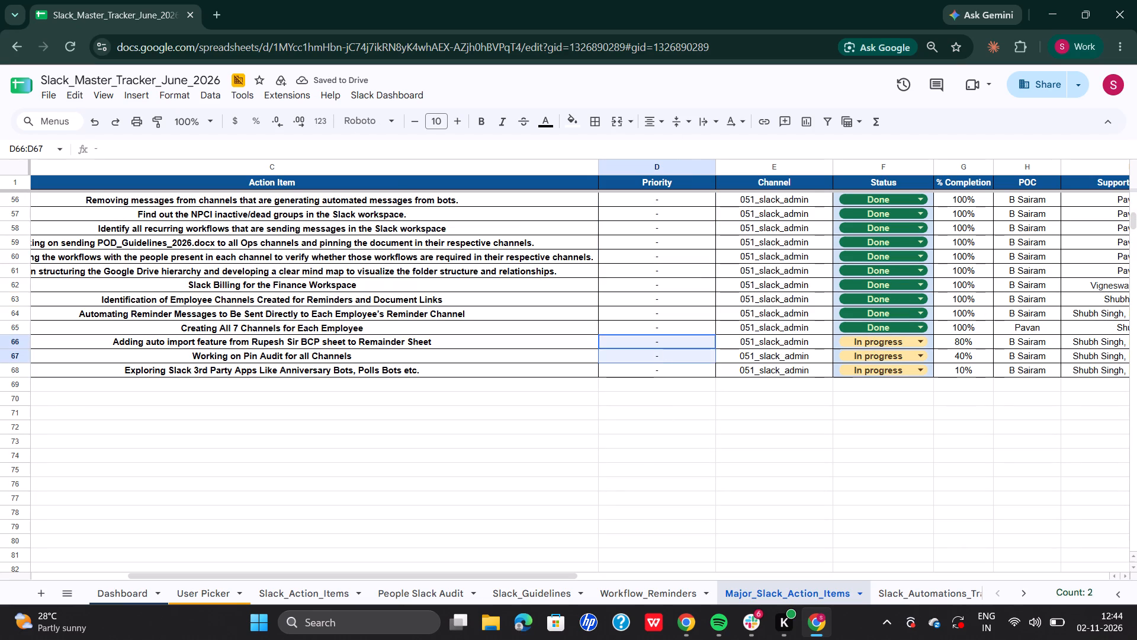
{"action": "left_click_drag", "start_coordinate": [658, 364], "coordinate": [658, 366]}
{"action": "left_click", "coordinate": [658, 366]}
{"action": "left_click_drag", "start_coordinate": [659, 345], "coordinate": [659, 372]}
{"action": "key", "text": "BackSpace"}
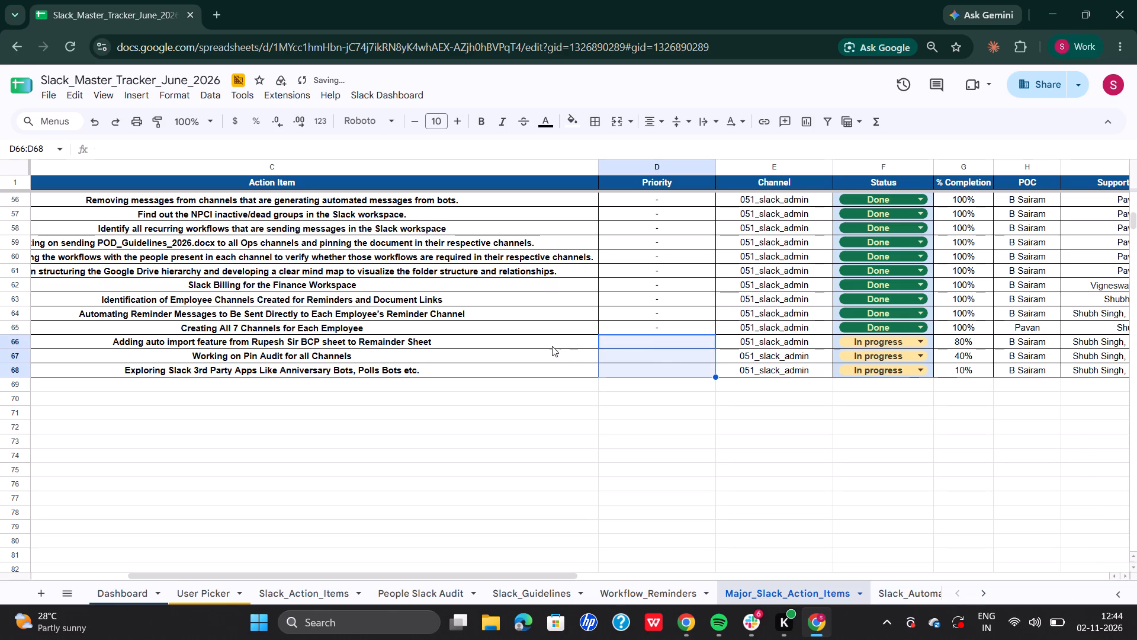
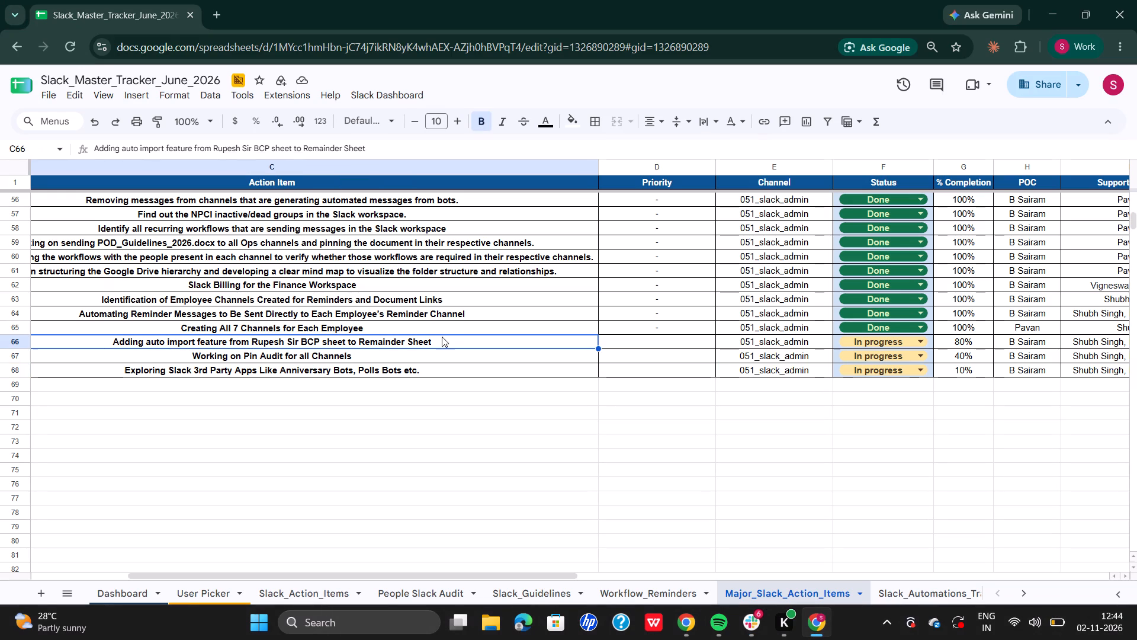
Replace the action item text in C66 with "Working on Remainder Automation Issues & Fix it." followed by a pair of parentheses for added detail.
{"action": "double_click", "coordinate": [451, 340]}
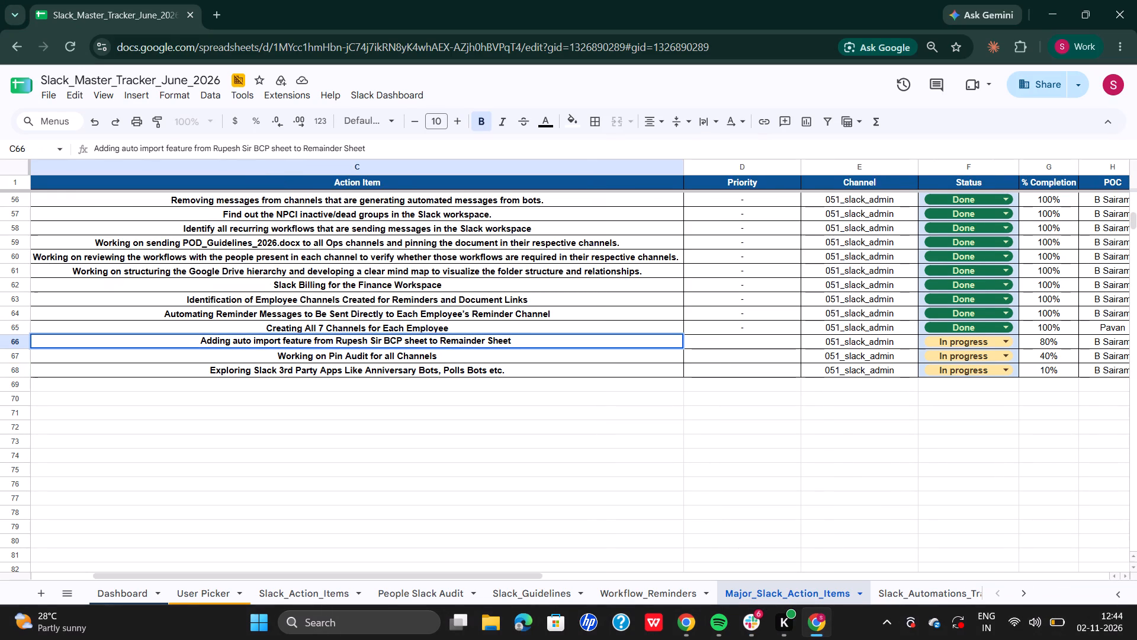
{"action": "left_click_drag", "start_coordinate": [527, 337], "coordinate": [221, 327]}
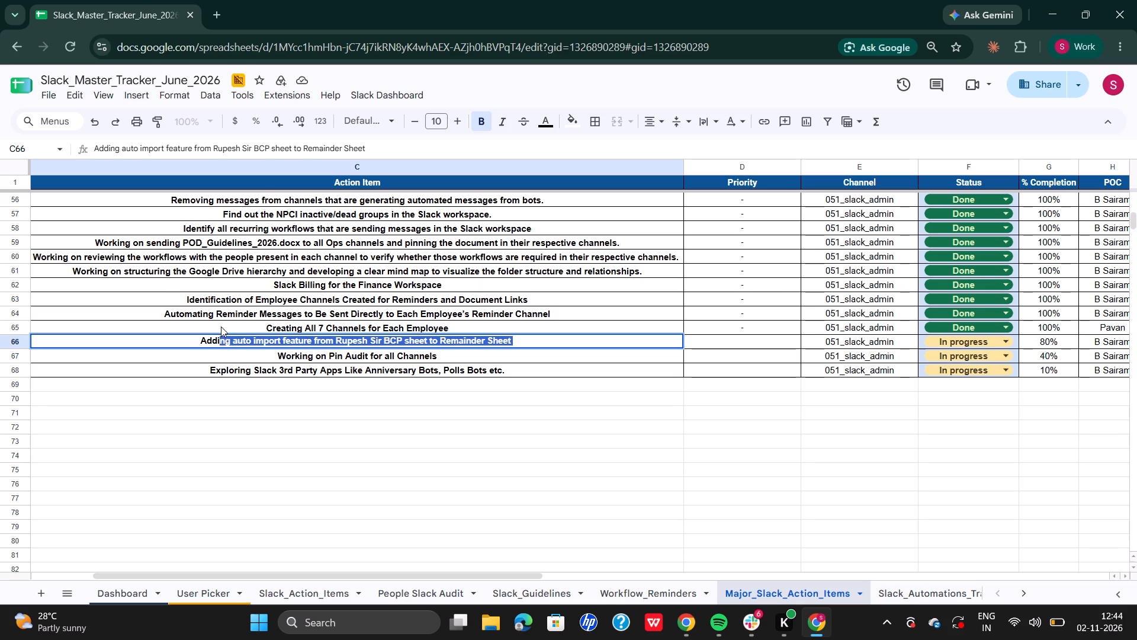
{"action": "left_click_drag", "start_coordinate": [221, 327], "coordinate": [142, 337]}
{"action": "key", "text": "BackSpace"}
{"action": "key", "text": "ctrl+v"}
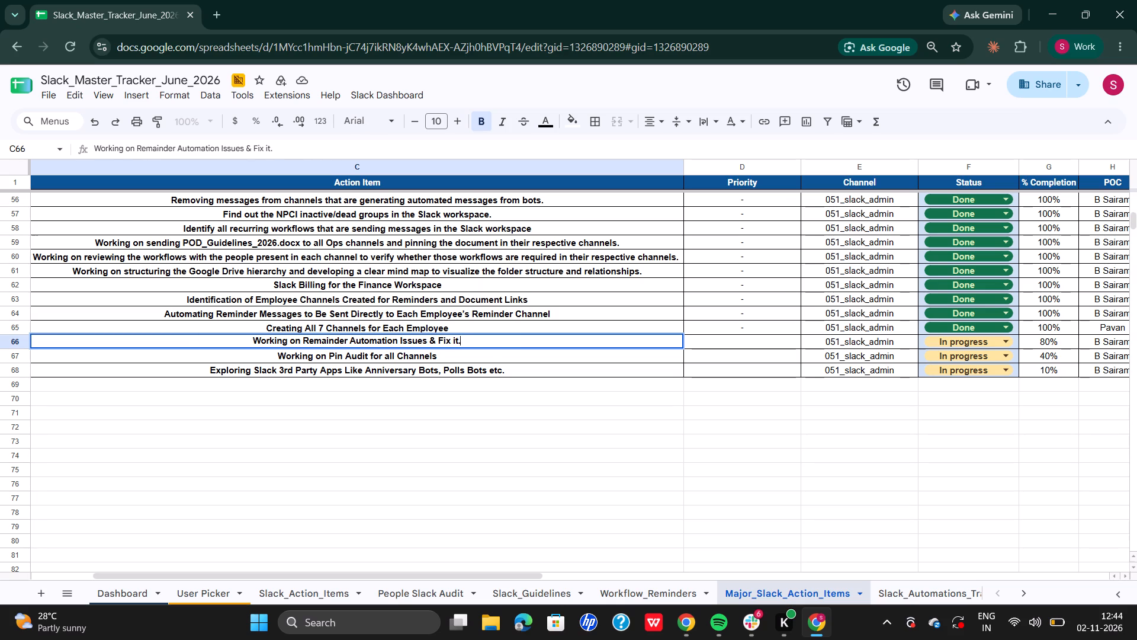
{"action": "type", "text": "()"}
{"action": "key", "text": "Left"}
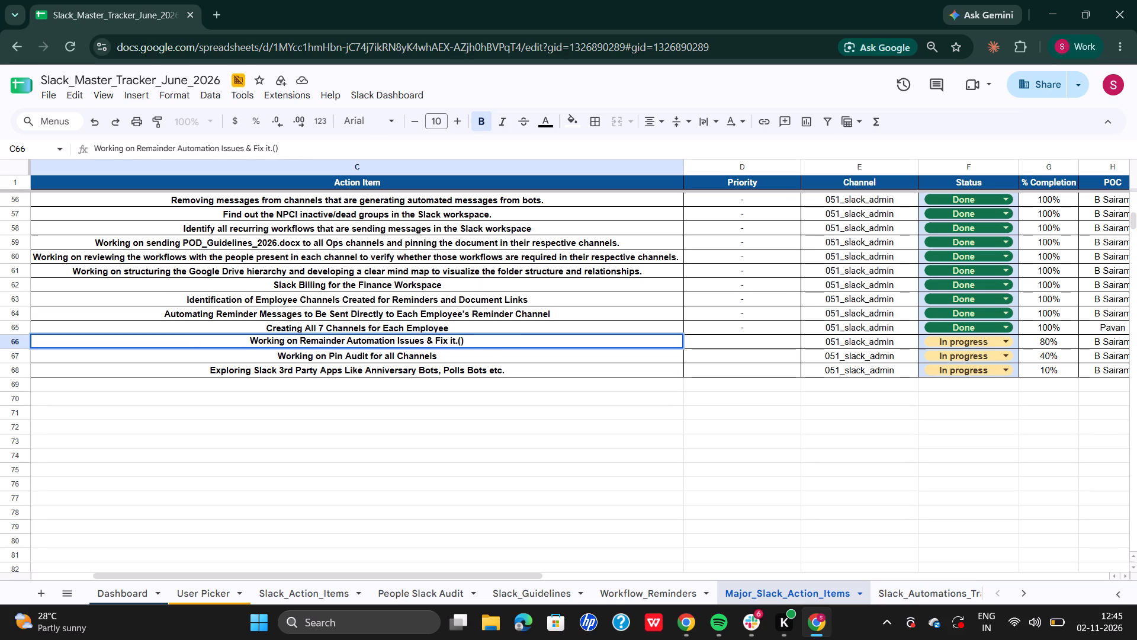
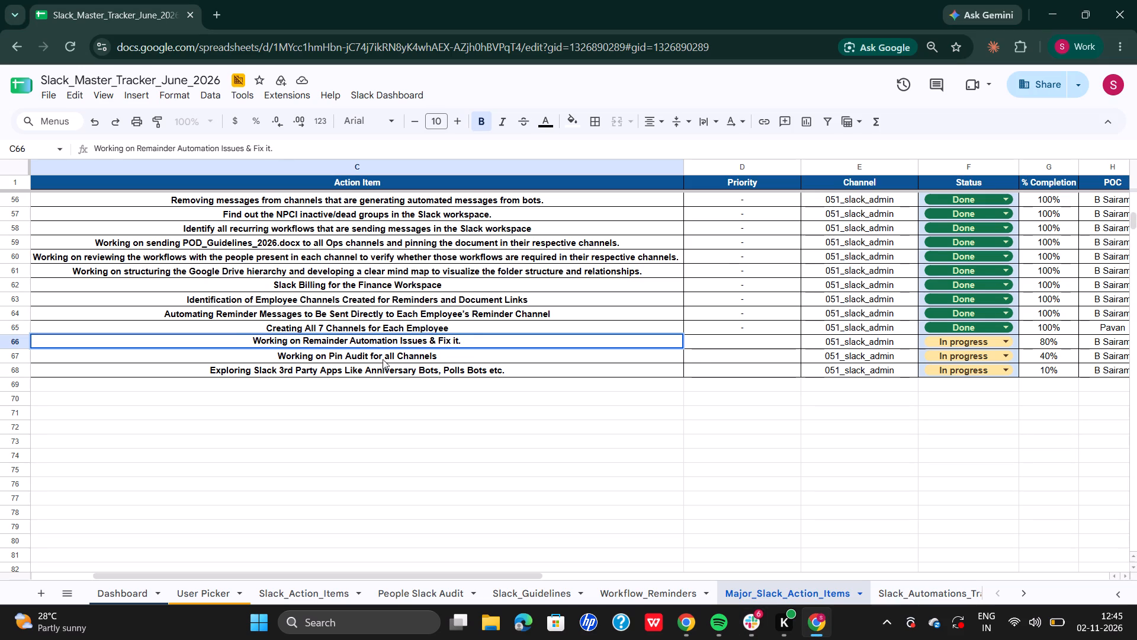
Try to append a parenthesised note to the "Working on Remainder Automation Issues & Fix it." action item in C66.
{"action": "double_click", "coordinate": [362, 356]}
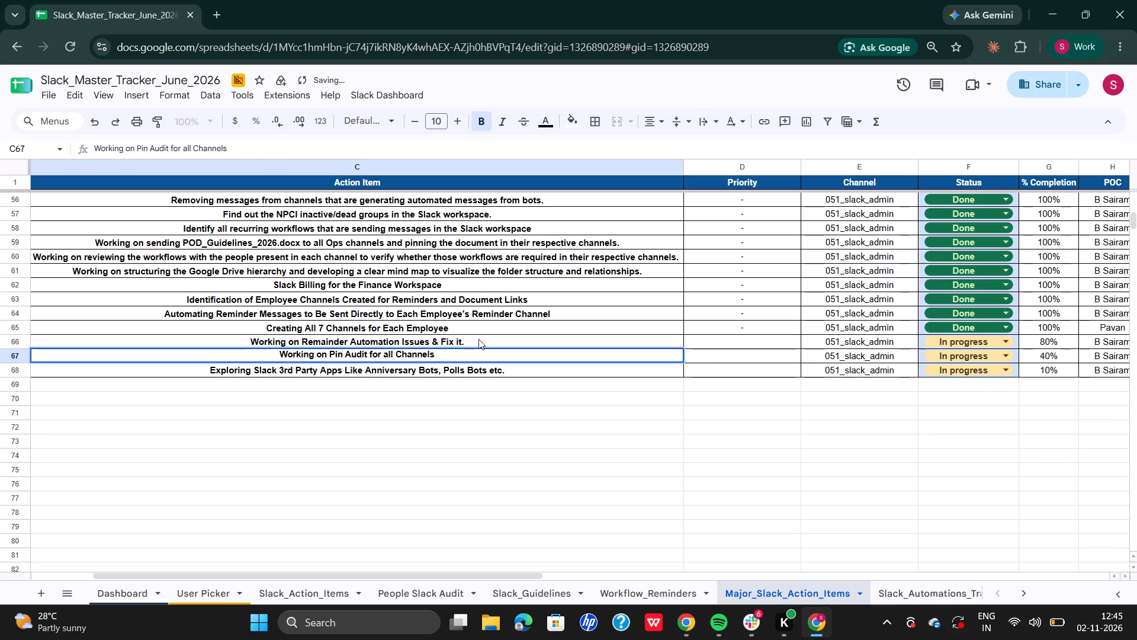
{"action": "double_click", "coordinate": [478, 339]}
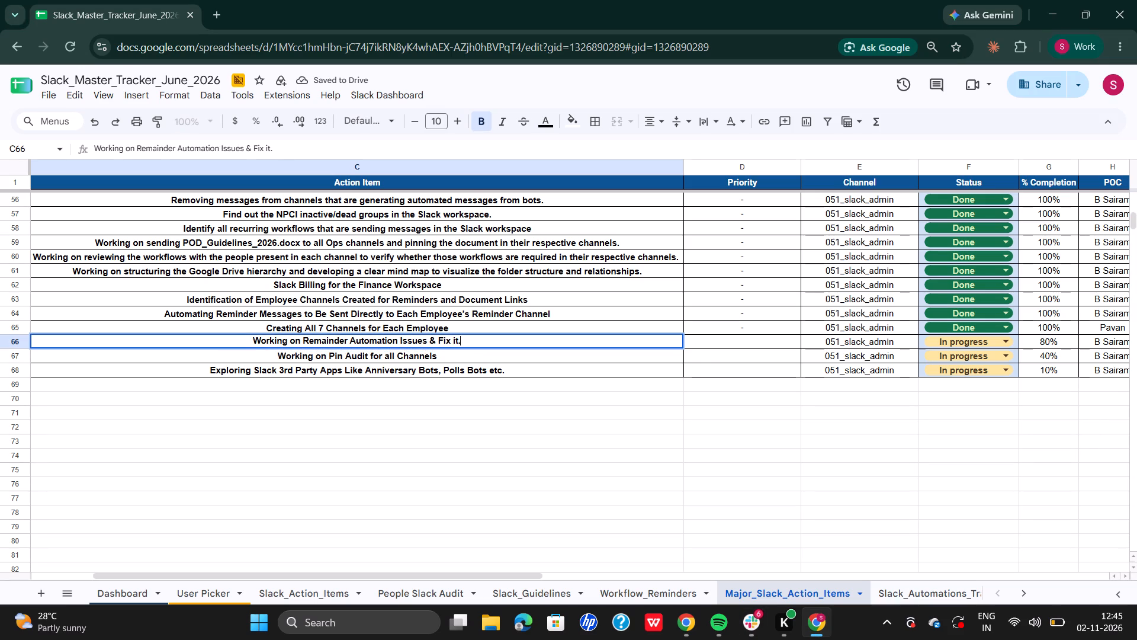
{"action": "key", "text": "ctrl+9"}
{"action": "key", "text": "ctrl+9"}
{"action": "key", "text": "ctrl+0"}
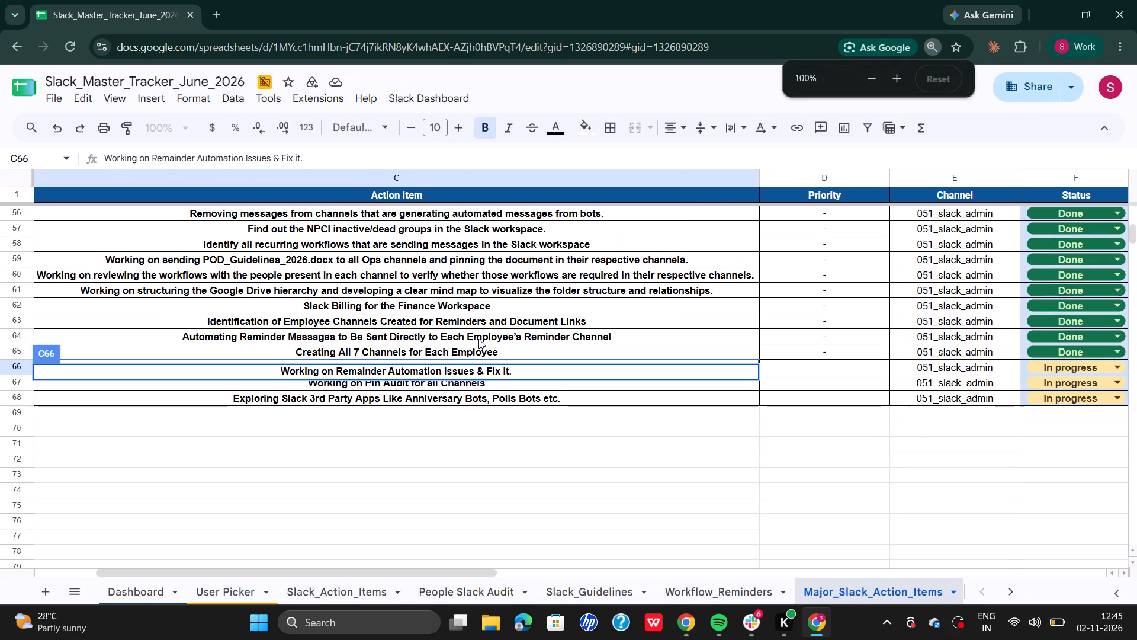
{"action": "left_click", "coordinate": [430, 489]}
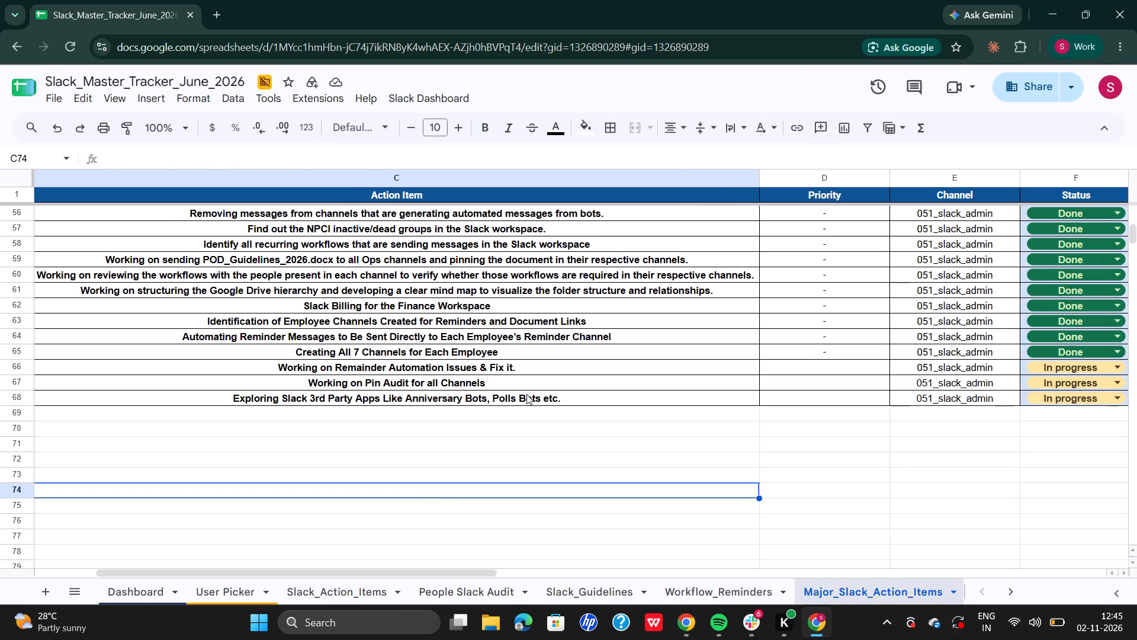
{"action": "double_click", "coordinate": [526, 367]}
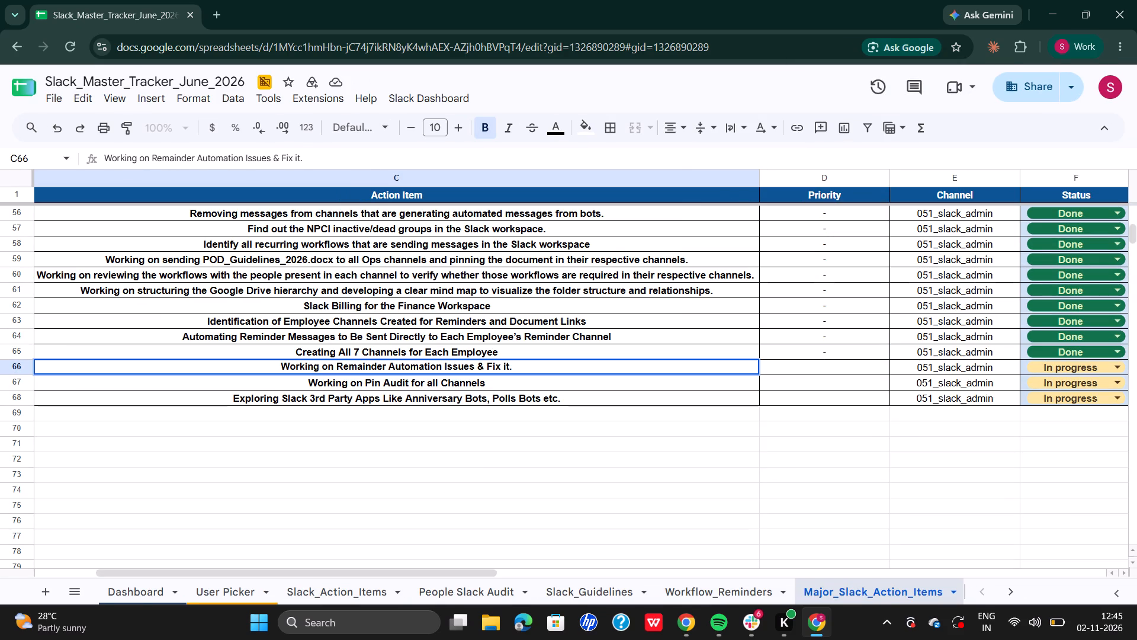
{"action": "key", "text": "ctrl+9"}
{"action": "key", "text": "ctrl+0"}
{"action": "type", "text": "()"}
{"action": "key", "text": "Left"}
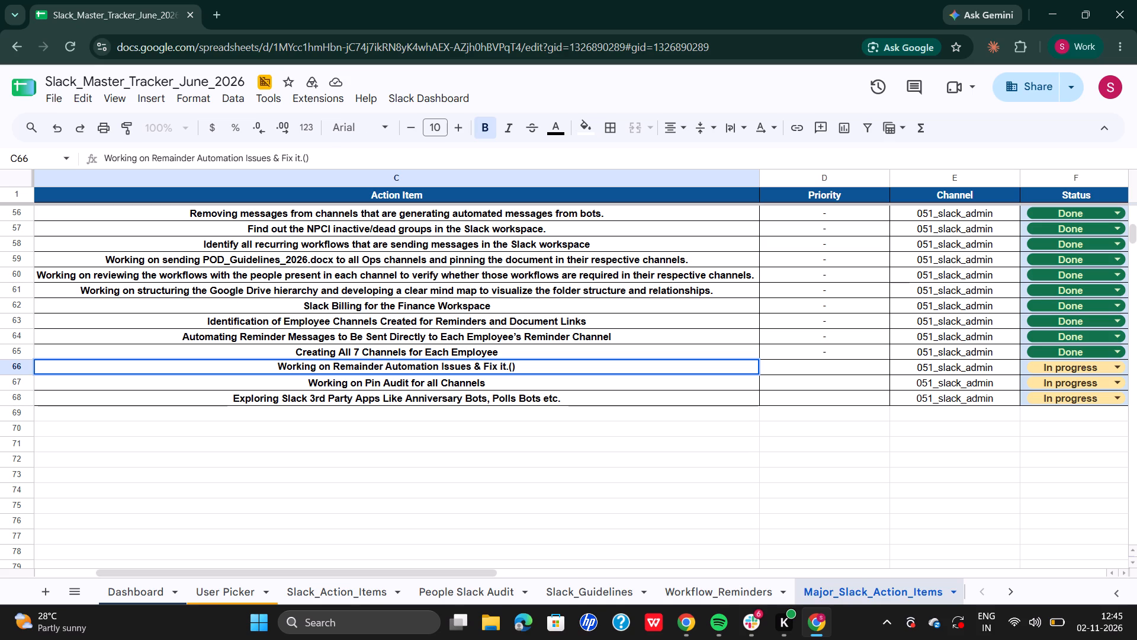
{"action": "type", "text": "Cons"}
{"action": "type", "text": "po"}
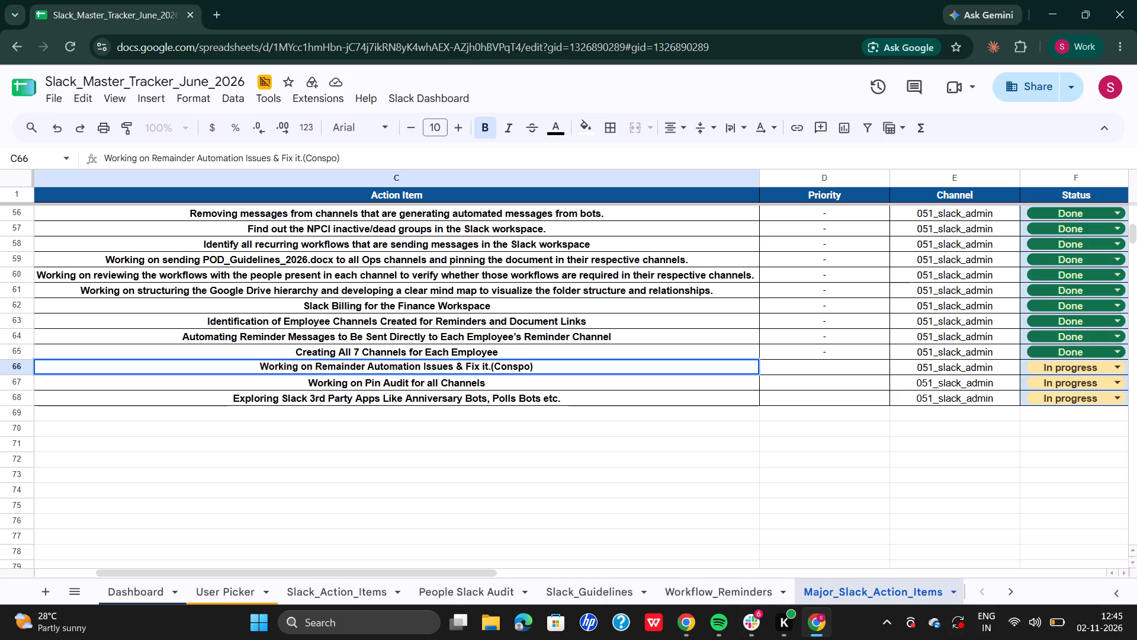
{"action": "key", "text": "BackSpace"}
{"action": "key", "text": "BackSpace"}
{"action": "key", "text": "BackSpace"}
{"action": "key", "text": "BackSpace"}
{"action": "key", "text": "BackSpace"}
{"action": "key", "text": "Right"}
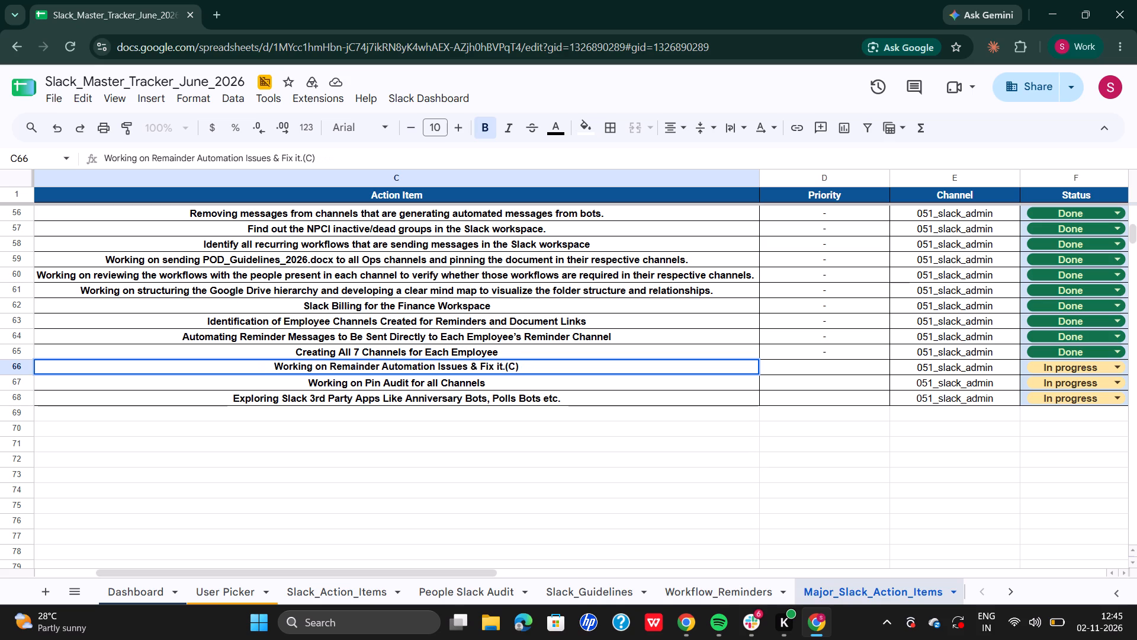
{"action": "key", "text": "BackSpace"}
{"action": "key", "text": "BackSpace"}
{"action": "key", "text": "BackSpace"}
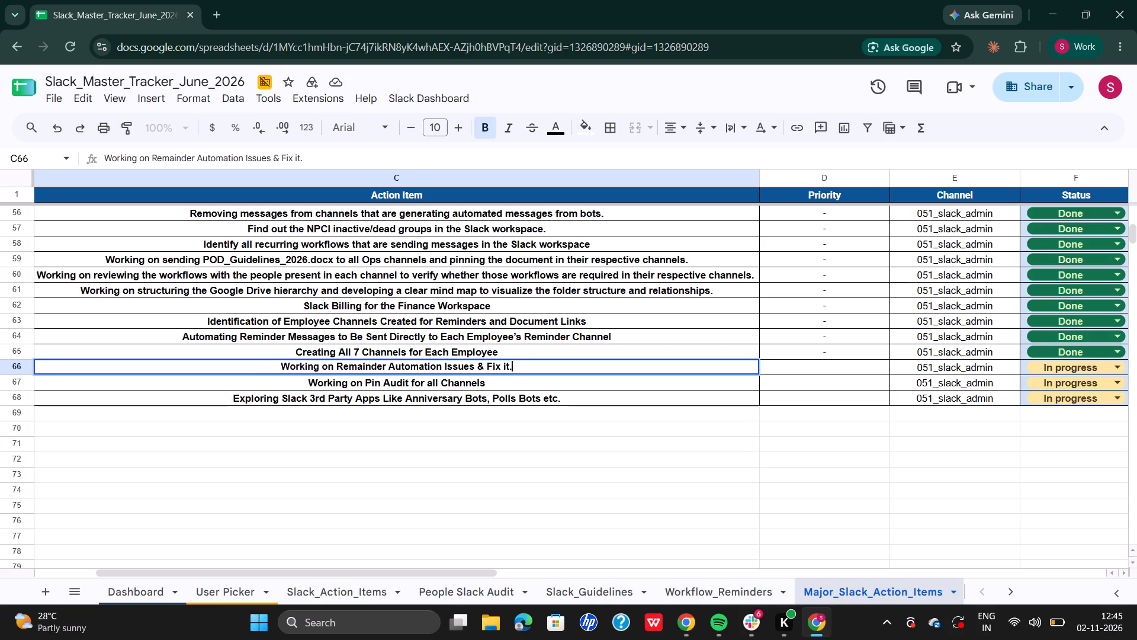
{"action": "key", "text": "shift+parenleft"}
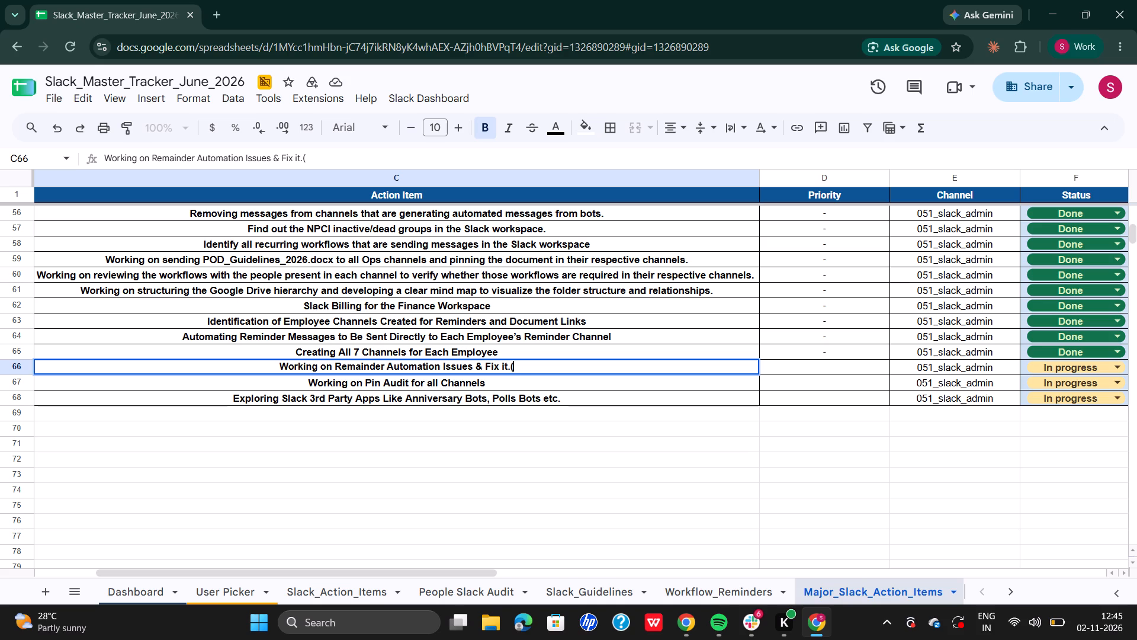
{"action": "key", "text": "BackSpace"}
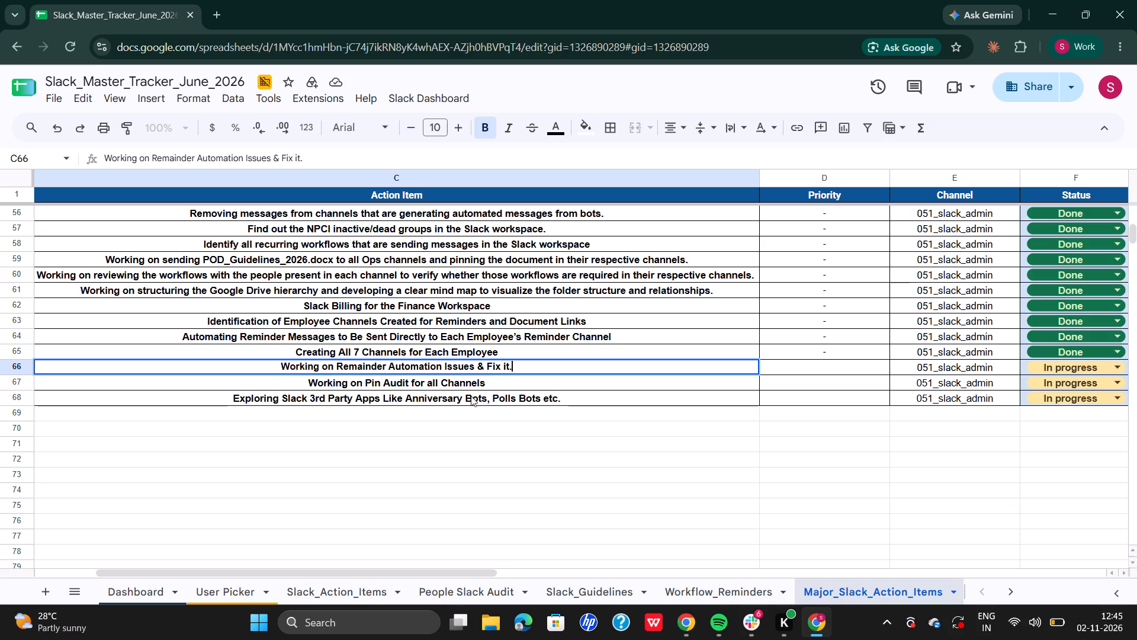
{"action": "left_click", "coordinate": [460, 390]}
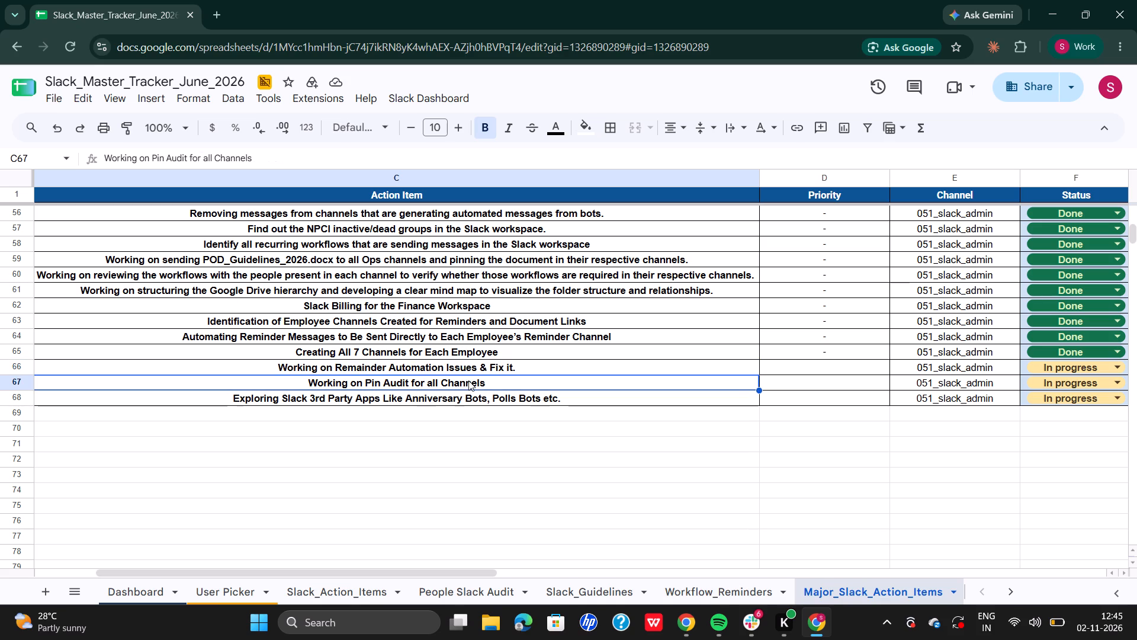
Look over the in-progress action items in rows 66 to 68 across their columns, including the Priority cells.
{"action": "left_click", "coordinate": [433, 473]}
{"action": "scroll", "coordinate": [433, 473], "scroll_direction": "down", "scroll_amount": 1}
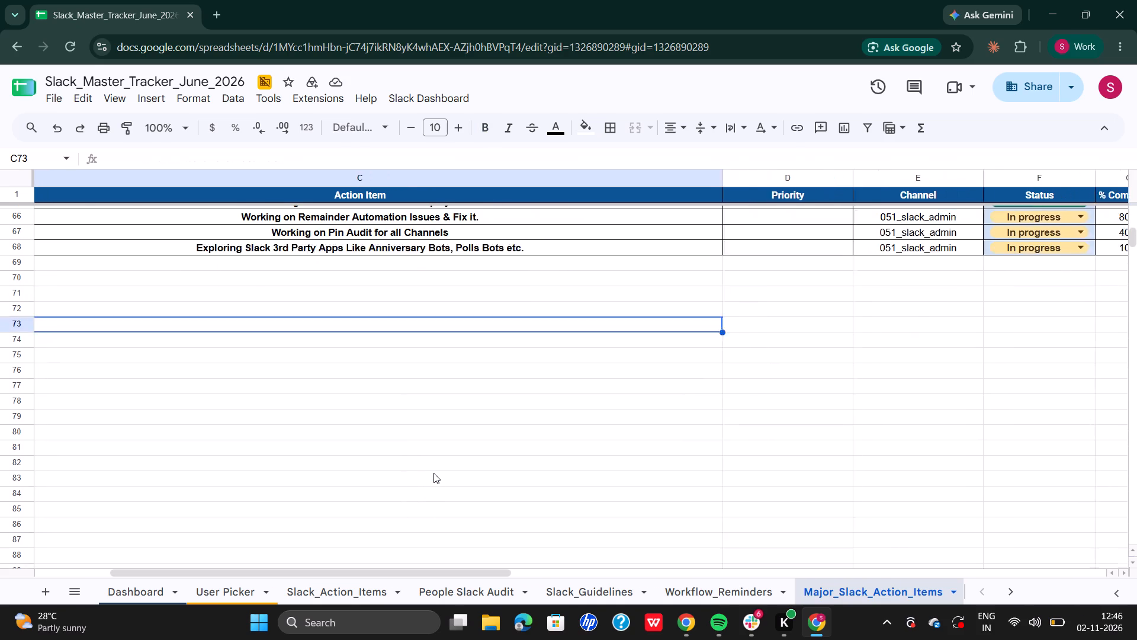
{"action": "scroll", "coordinate": [433, 473], "scroll_direction": "down", "scroll_amount": 1}
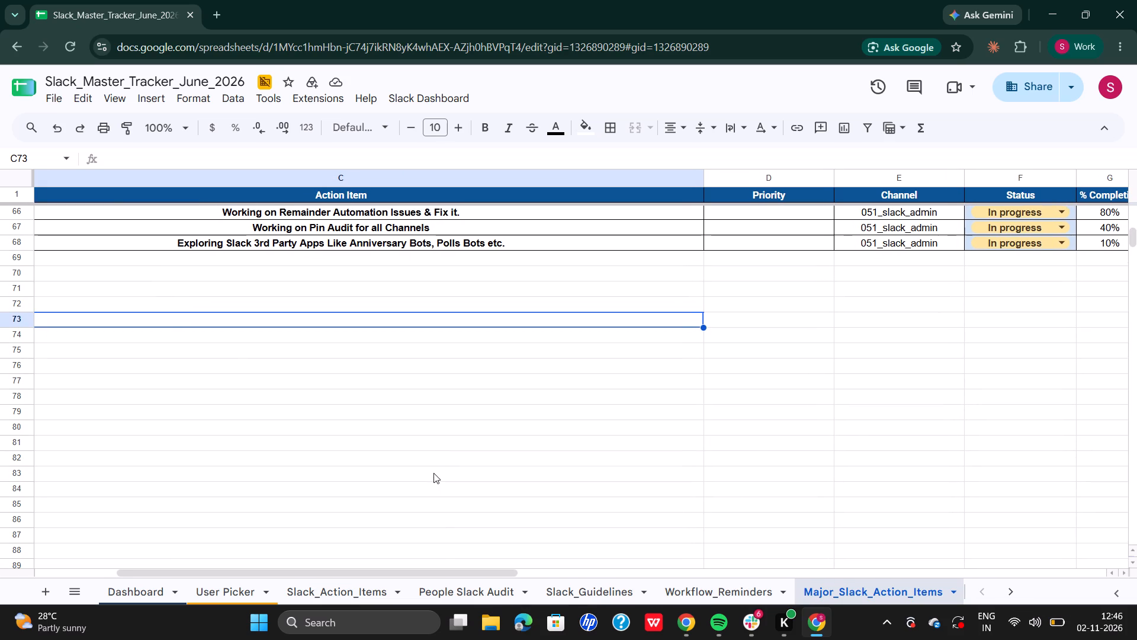
{"action": "key", "text": "ctrl+minus"}
{"action": "key", "text": "ctrl+minus"}
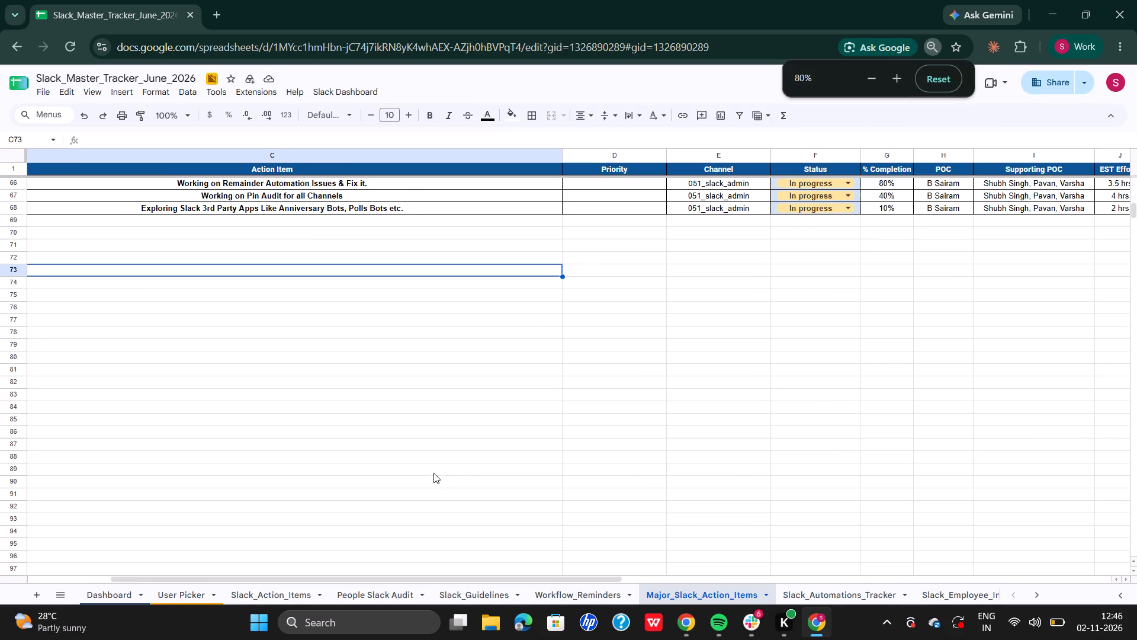
{"action": "key", "text": "ctrl+minus"}
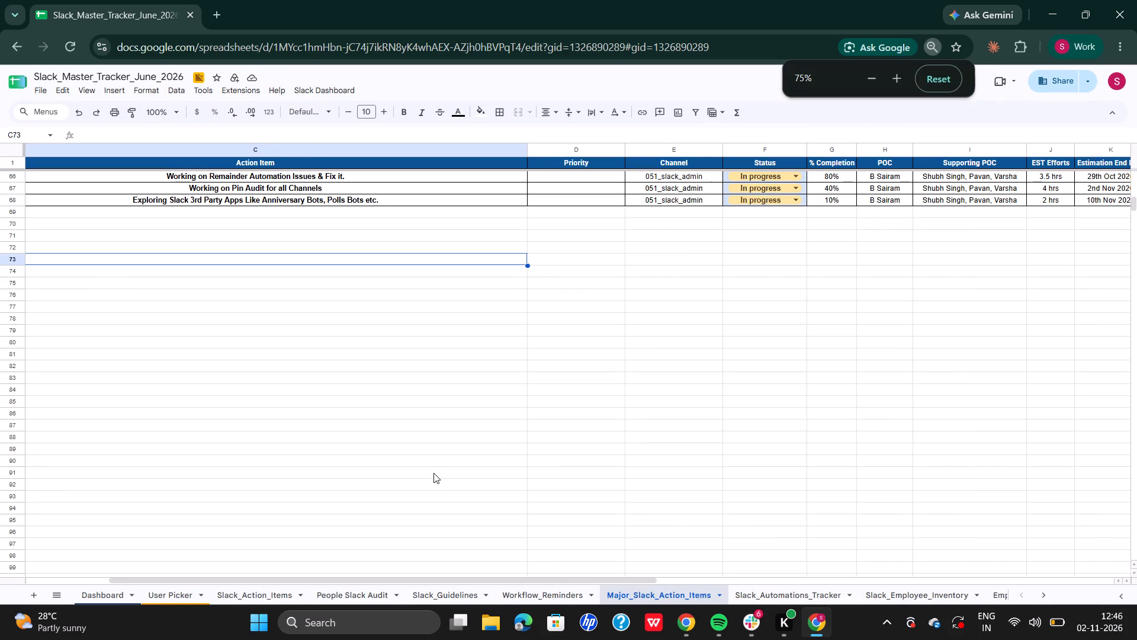
{"action": "scroll", "coordinate": [422, 500], "scroll_direction": "right", "scroll_amount": 1}
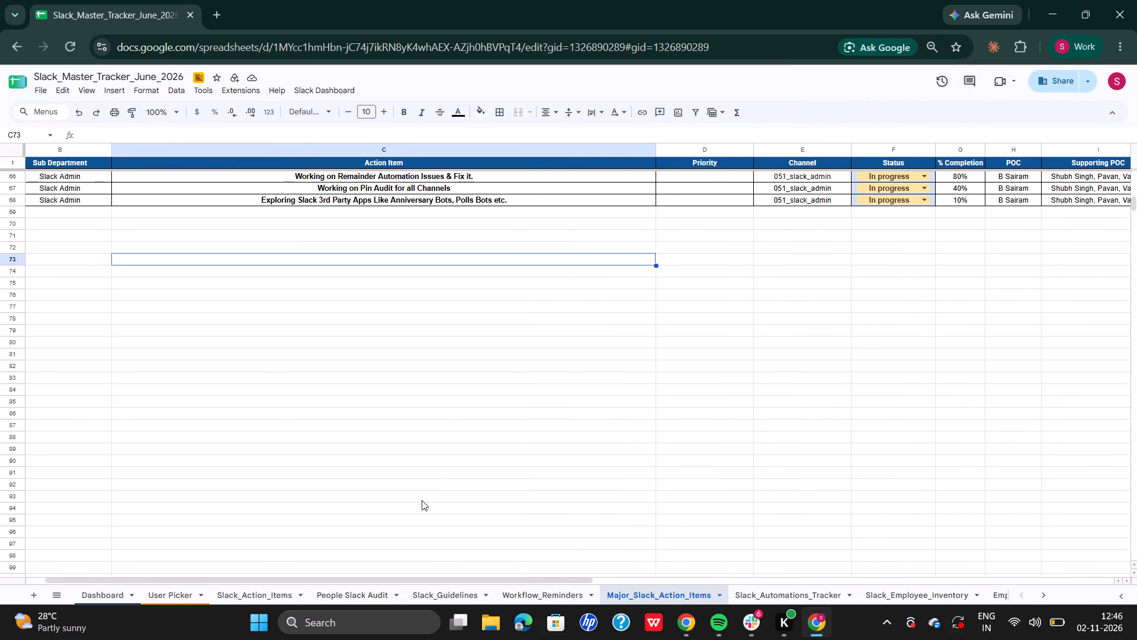
{"action": "scroll", "coordinate": [422, 500], "scroll_direction": "right", "scroll_amount": 2}
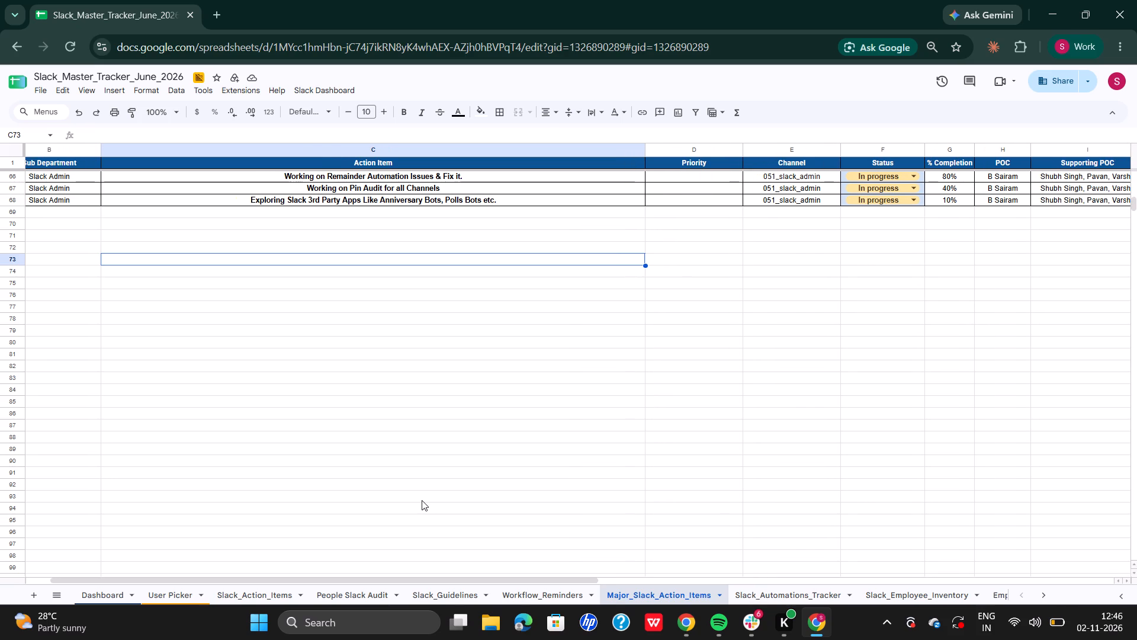
{"action": "key", "text": "ctrl+minus"}
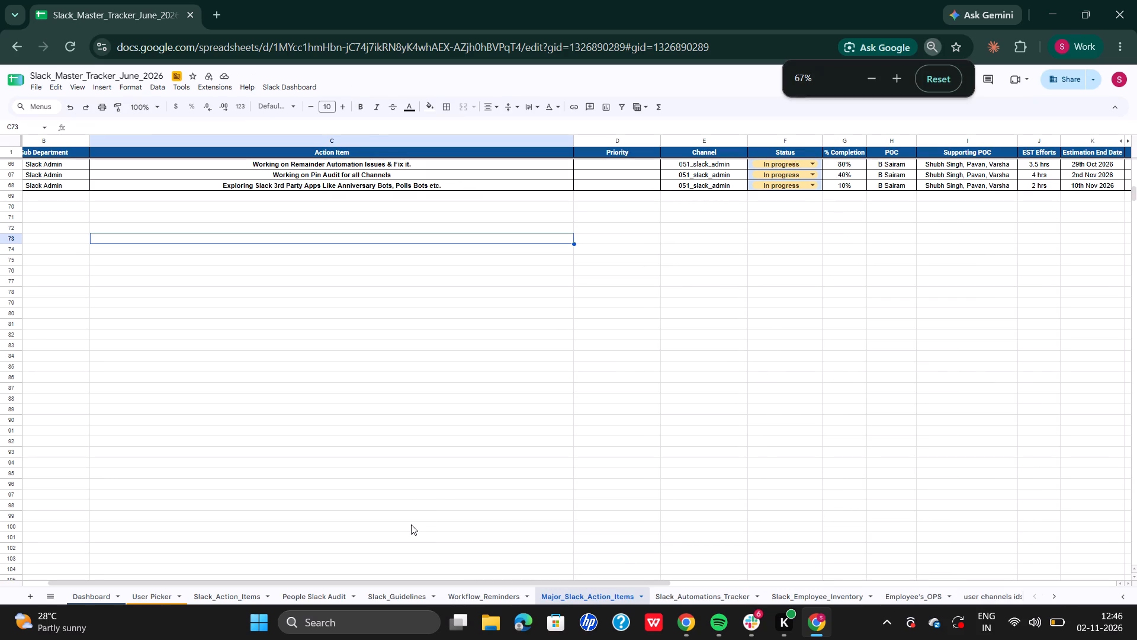
{"action": "scroll", "coordinate": [411, 524], "scroll_direction": "up", "scroll_amount": 2}
{"action": "scroll", "coordinate": [411, 524], "scroll_direction": "down", "scroll_amount": 1}
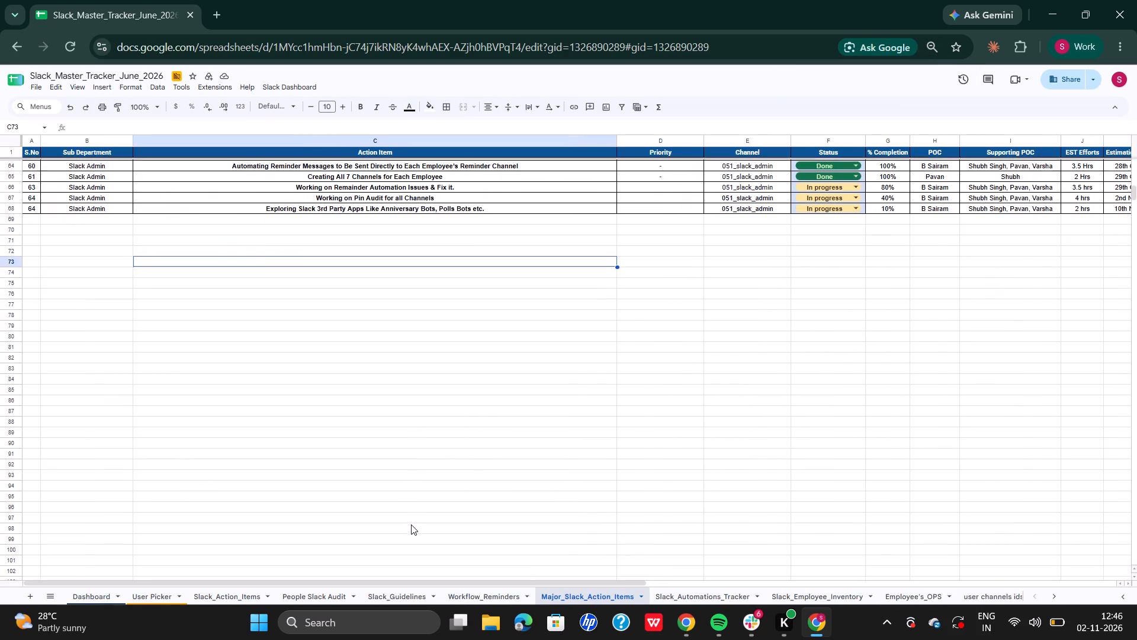
{"action": "scroll", "coordinate": [411, 524], "scroll_direction": "down", "scroll_amount": 1}
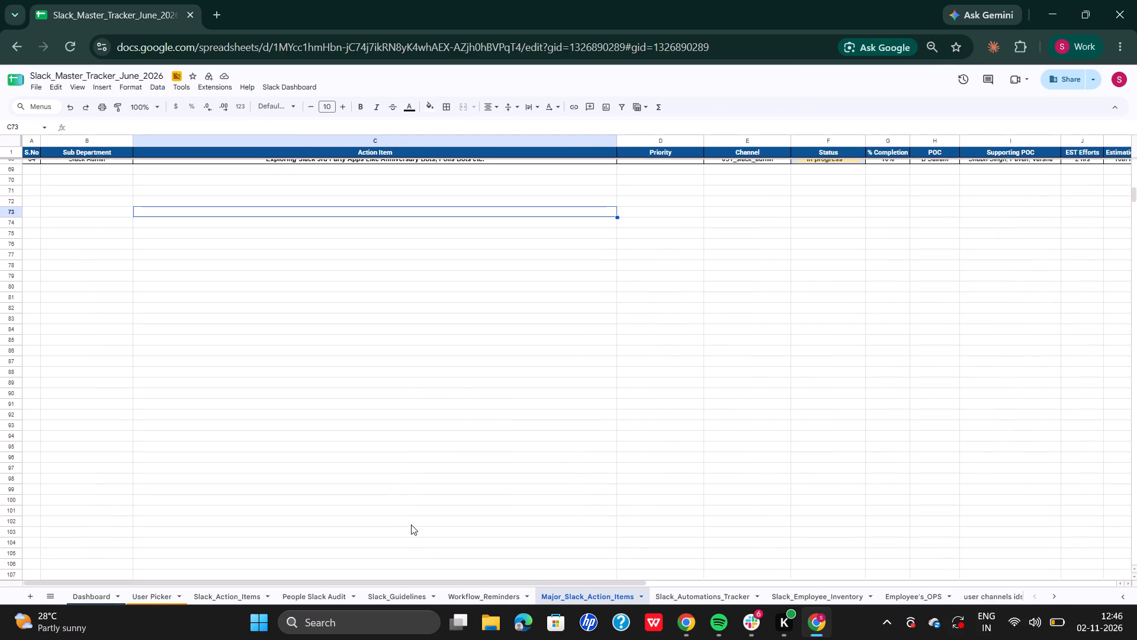
{"action": "scroll", "coordinate": [411, 524], "scroll_direction": "down", "scroll_amount": 1}
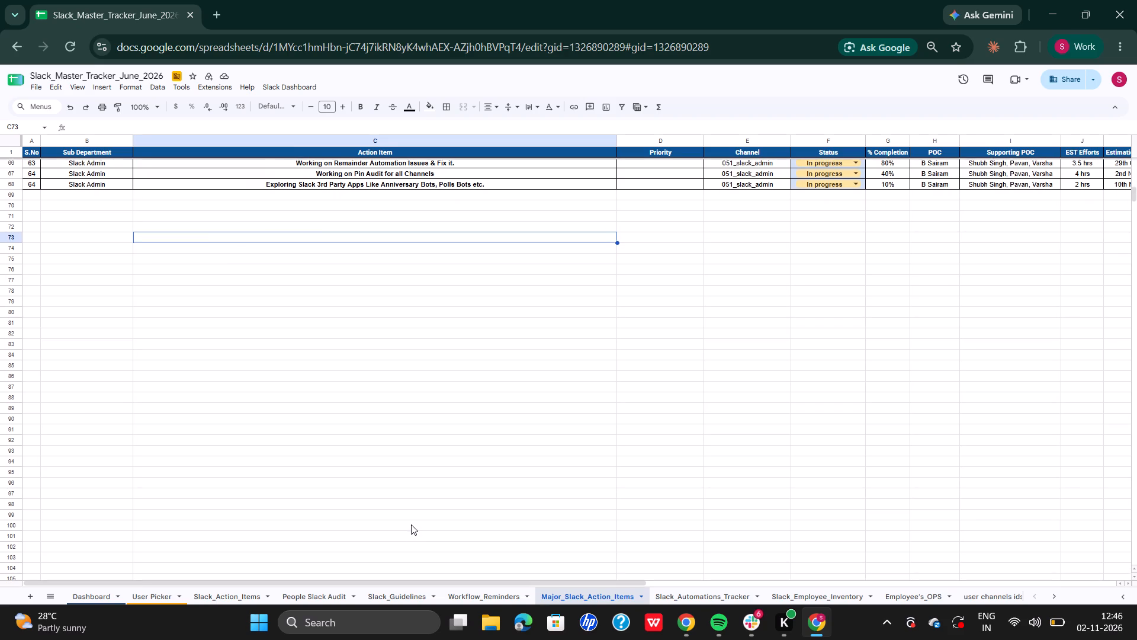
{"action": "scroll", "coordinate": [411, 524], "scroll_direction": "down", "scroll_amount": 4}
{"action": "left_click", "coordinate": [464, 553]}
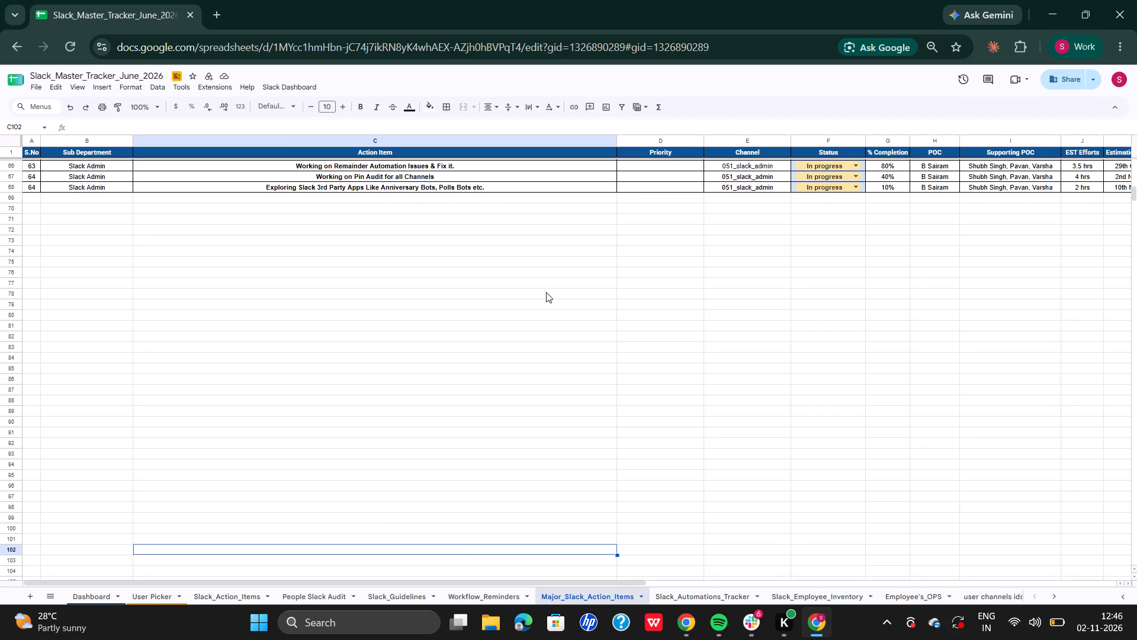
{"action": "left_click", "coordinate": [662, 175]}
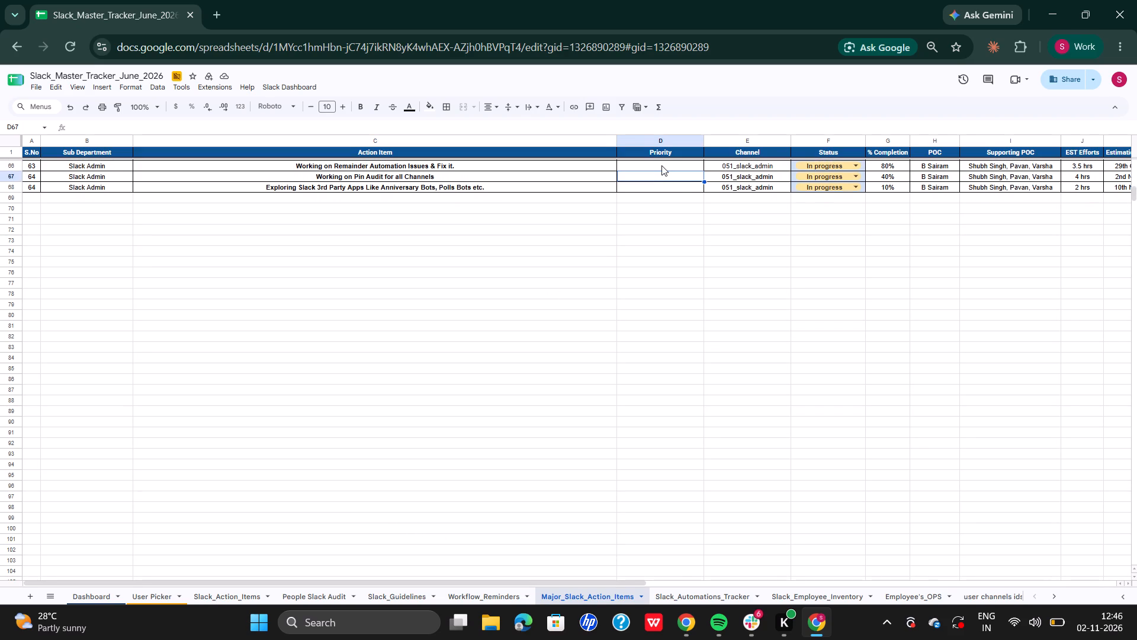
{"action": "left_click", "coordinate": [661, 165]}
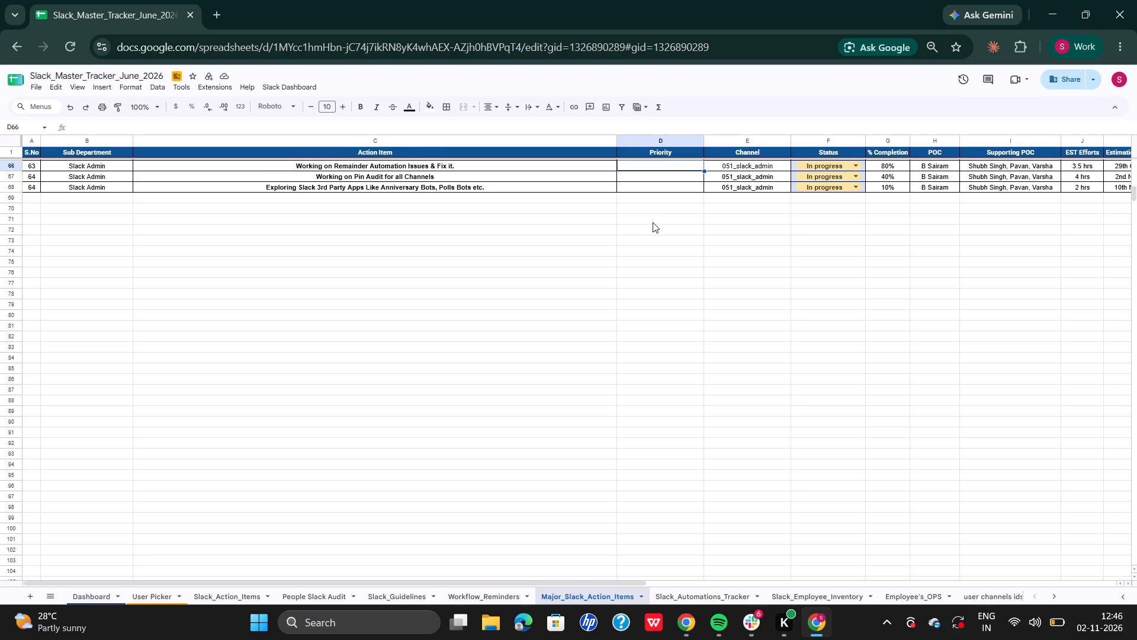
Fill the action item text from C63 down into C64.
{"action": "scroll", "coordinate": [653, 222], "scroll_direction": "up", "scroll_amount": 1}
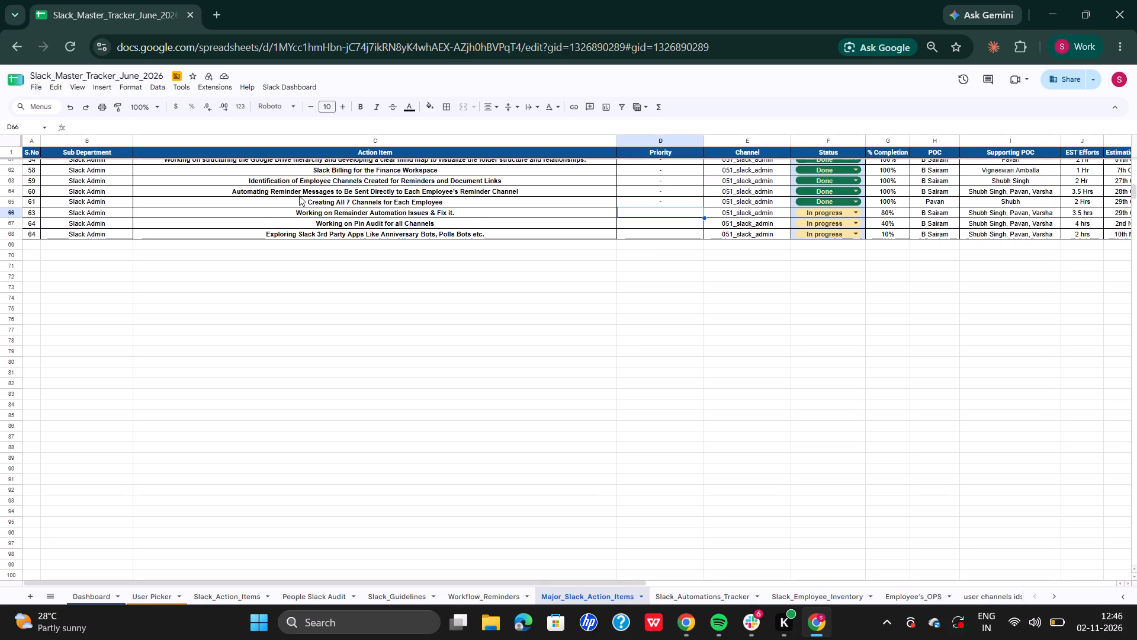
{"action": "left_click", "coordinate": [230, 191]}
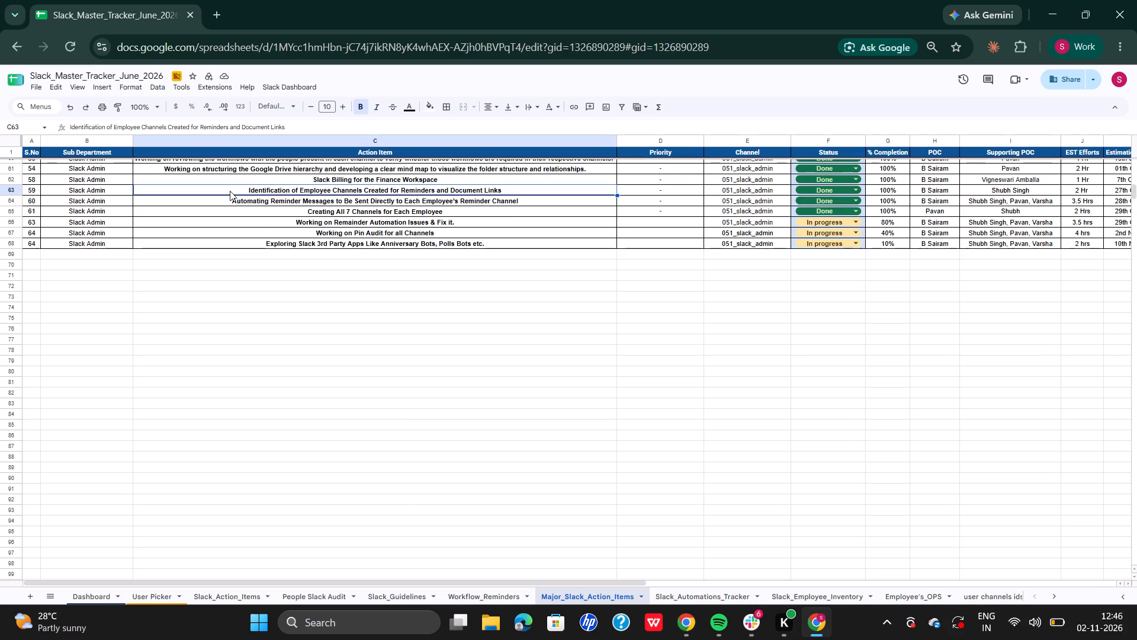
{"action": "left_click", "coordinate": [246, 198]}
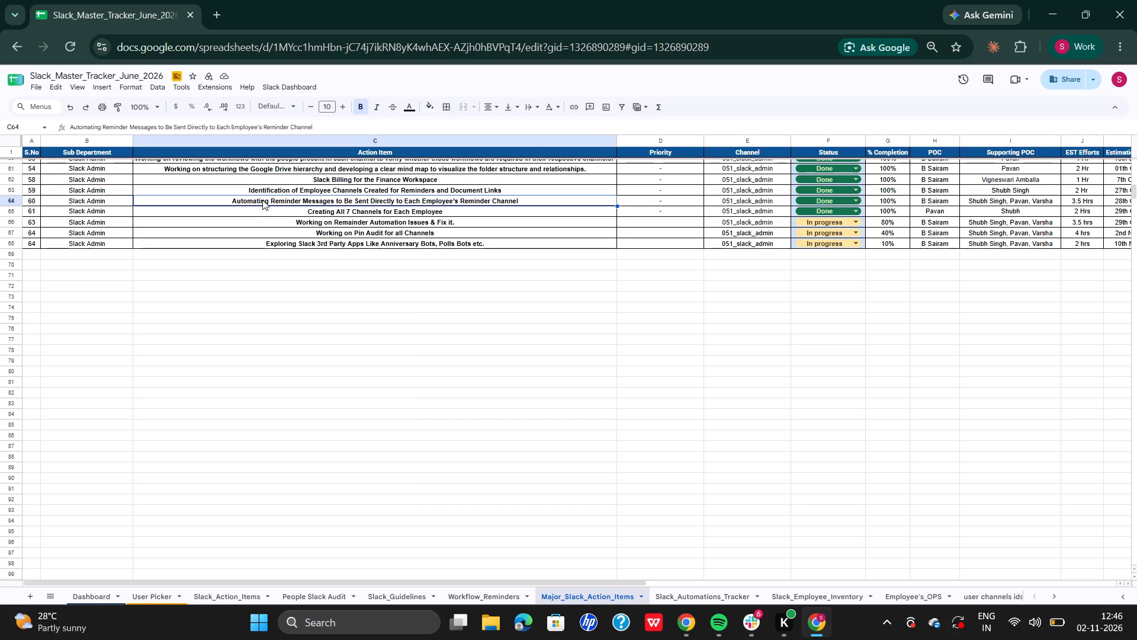
{"action": "key", "text": "ctrl+d"}
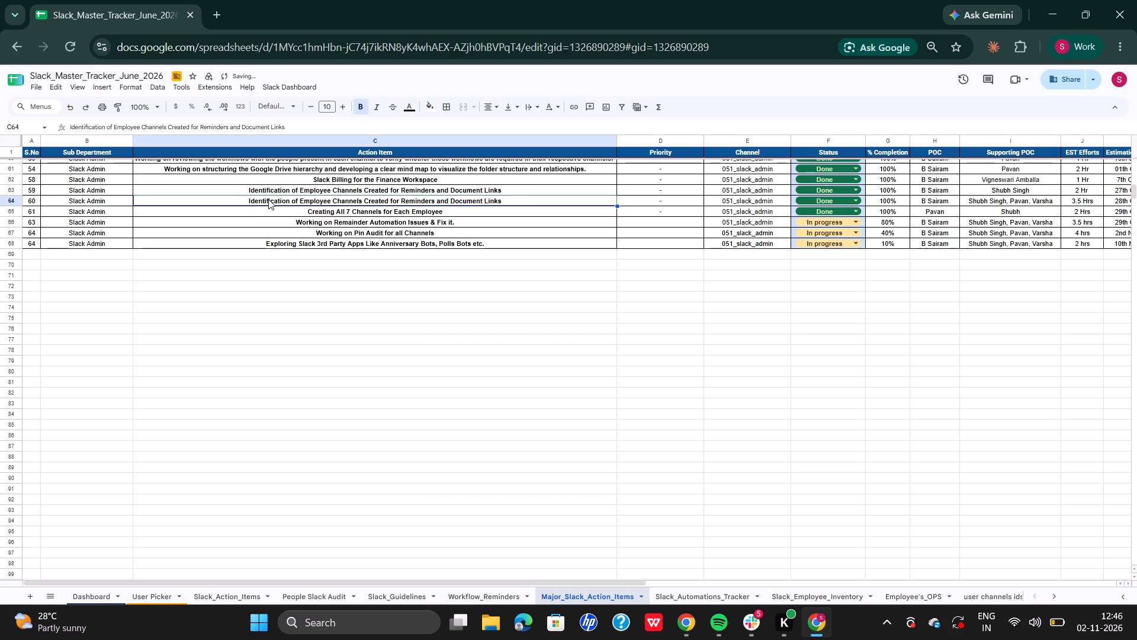
Search the Major_Slack_Action_Items sheet for "doc_link".
{"action": "left_click", "coordinate": [321, 305]}
{"action": "key", "text": "ctrl+f"}
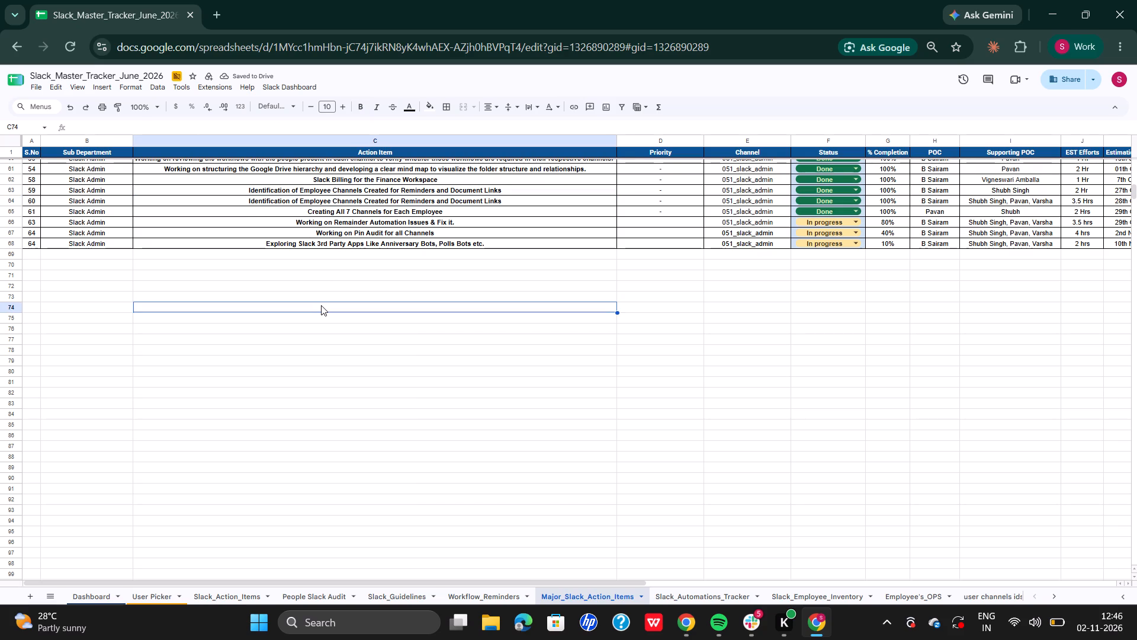
{"action": "type", "text": "do"}
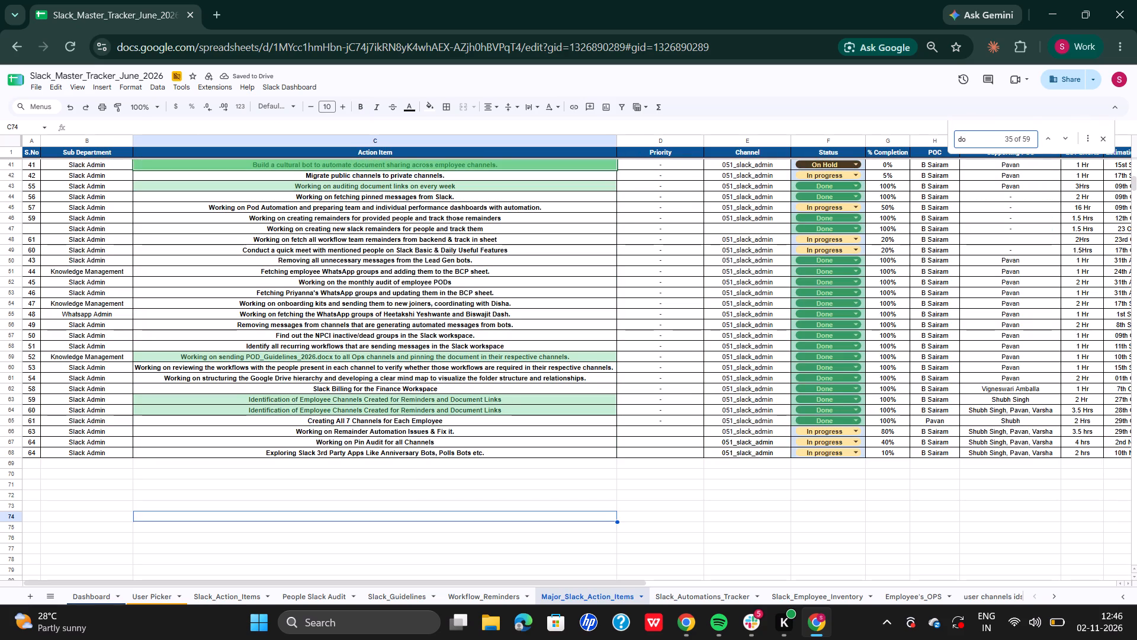
{"action": "key", "text": "c"}
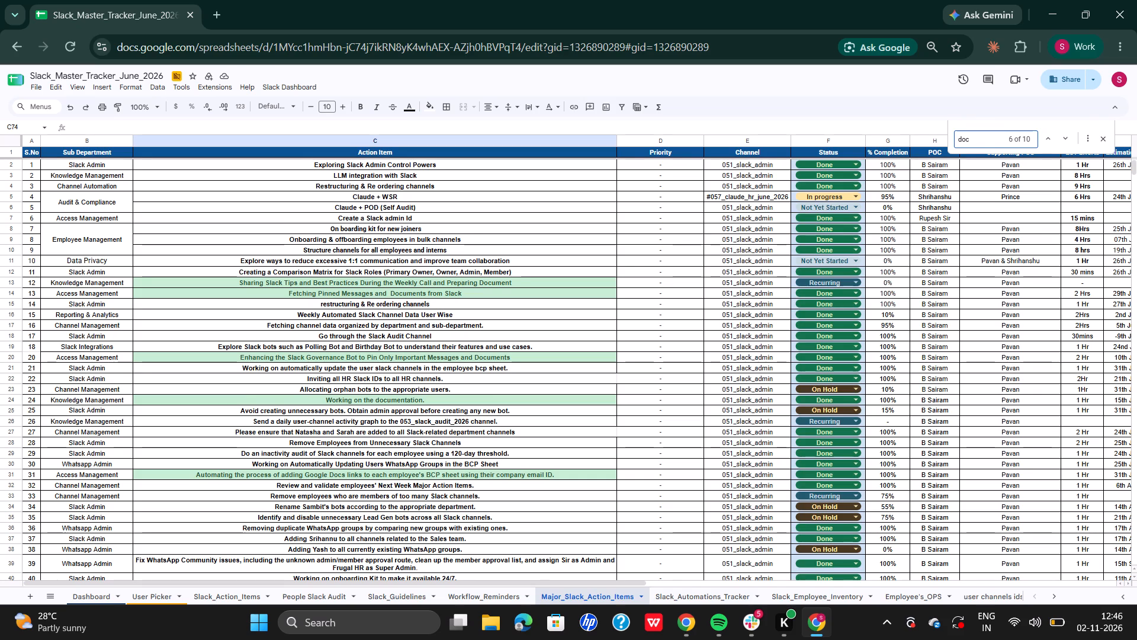
{"action": "key", "text": "shift+underscore"}
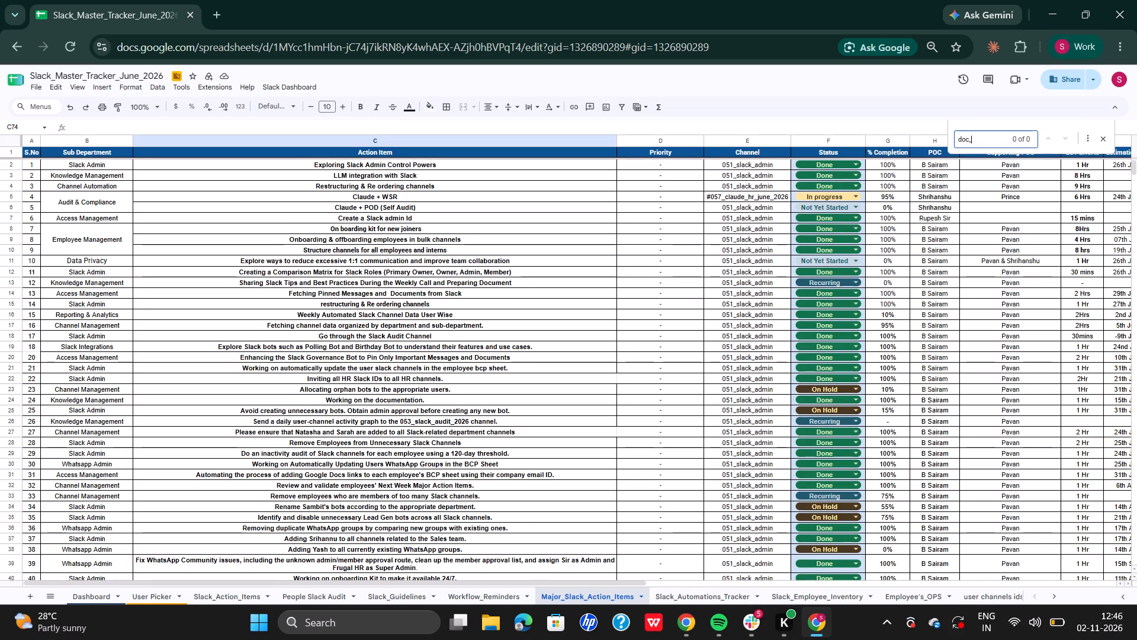
{"action": "key", "text": "semicolon"}
{"action": "key", "text": "BackSpace"}
{"action": "type", "text": "link"}
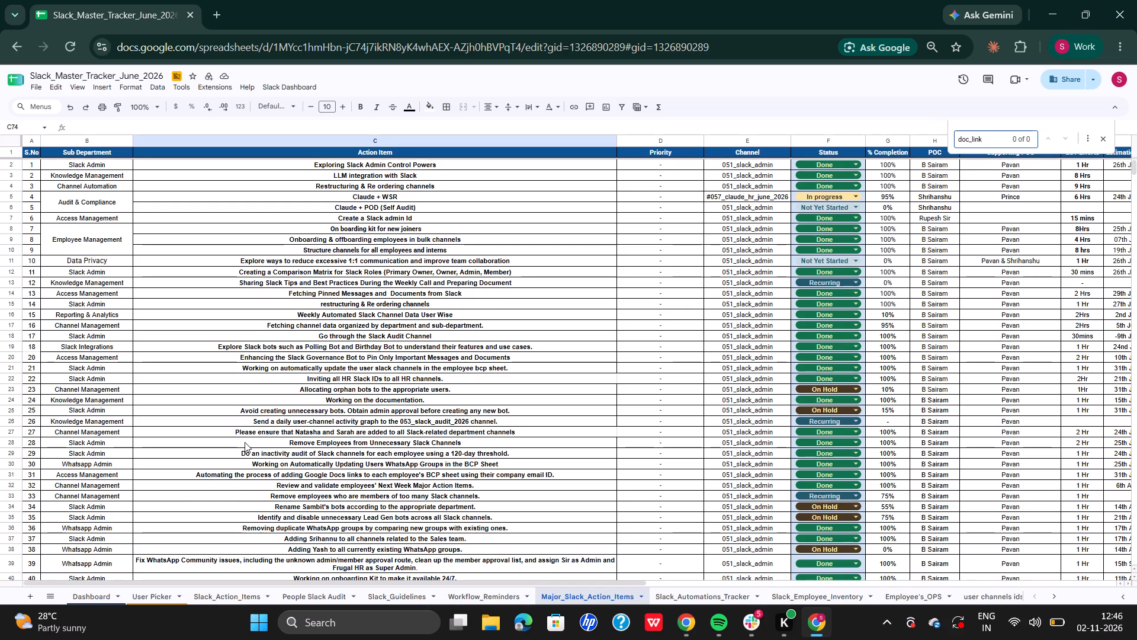
{"action": "scroll", "coordinate": [245, 442], "scroll_direction": "down", "scroll_amount": 5}
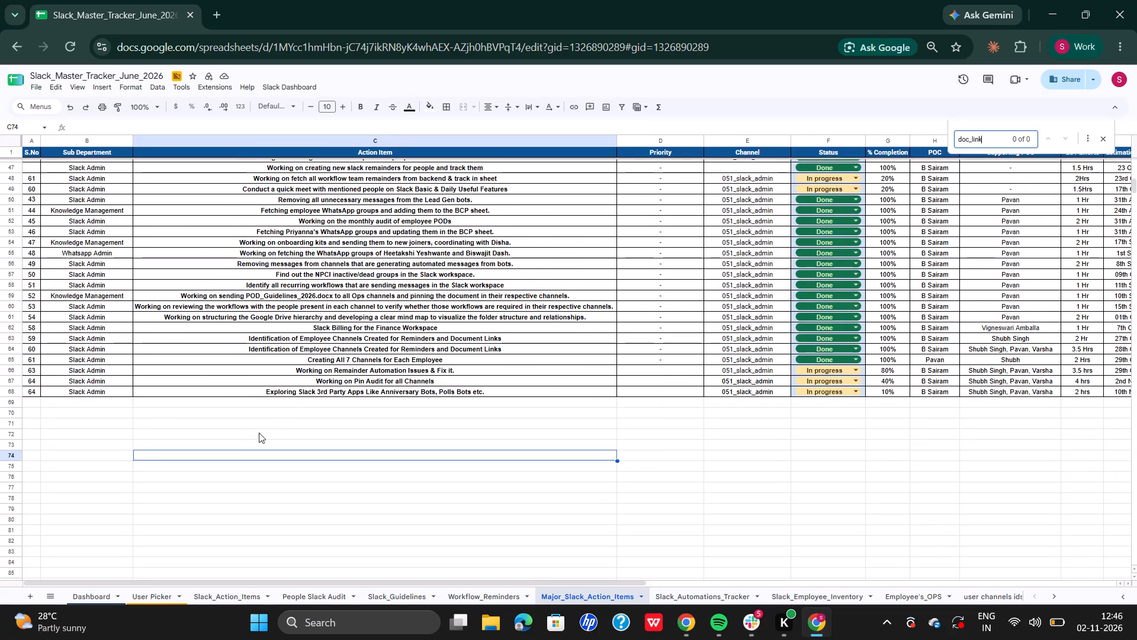
{"action": "key", "text": "Return"}
Shorten the search term to "doc" and look through the matching action items in the lower rows.
{"action": "key", "text": "BackSpace"}
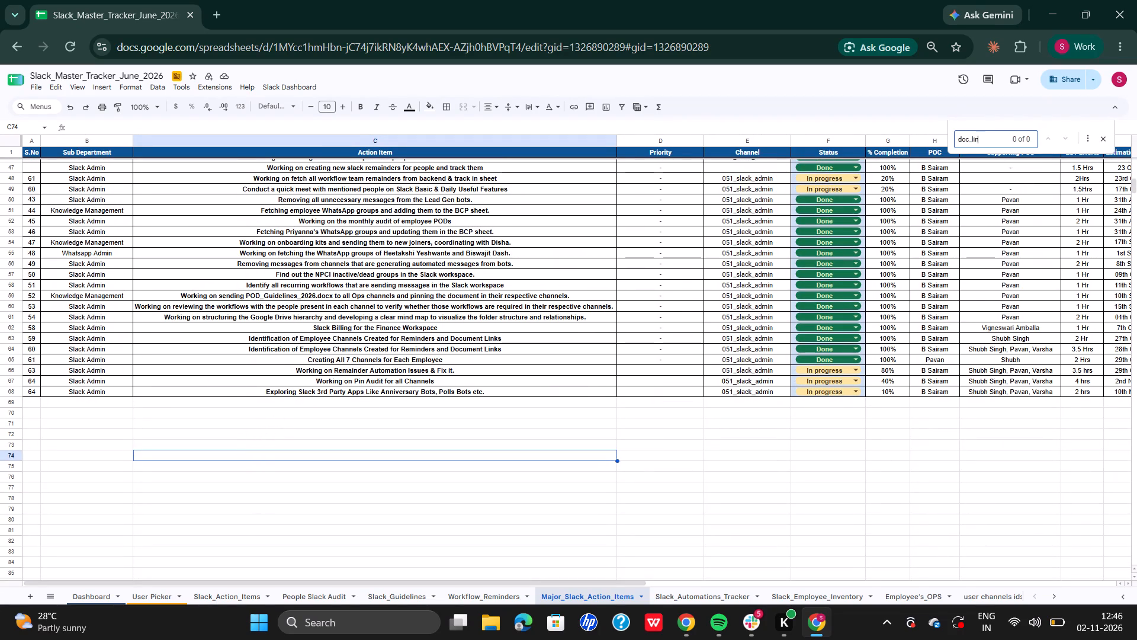
{"action": "key", "text": "BackSpace"}
{"action": "key", "text": "BackSpace"}
{"action": "key", "text": "BackSpace"}
{"action": "key", "text": "BackSpace"}
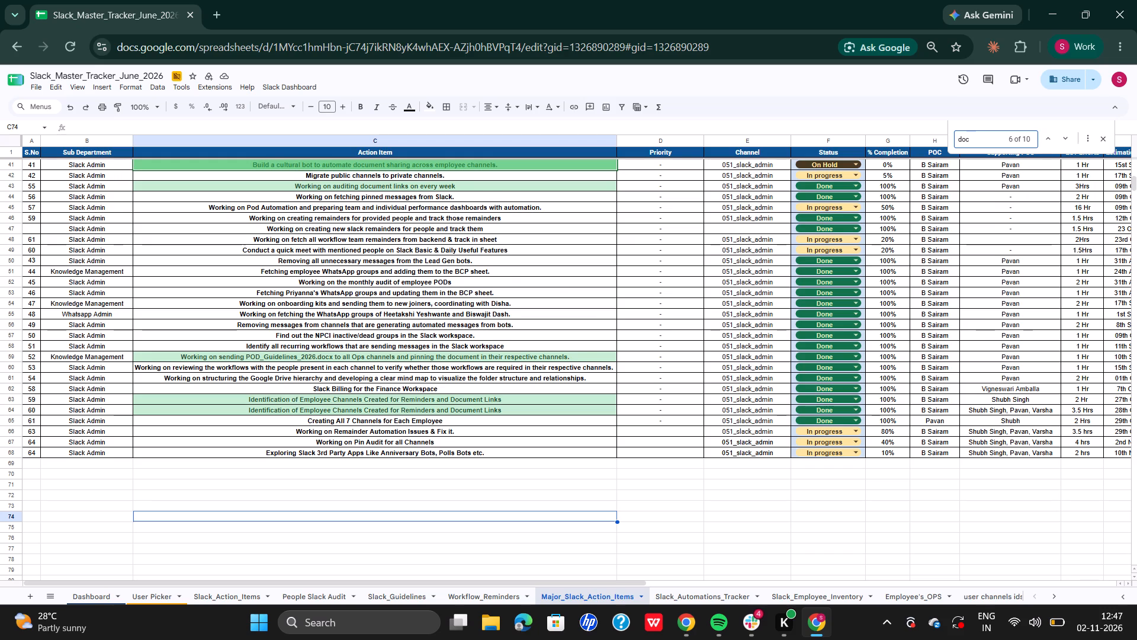
{"action": "scroll", "coordinate": [265, 430], "scroll_direction": "down", "scroll_amount": 1}
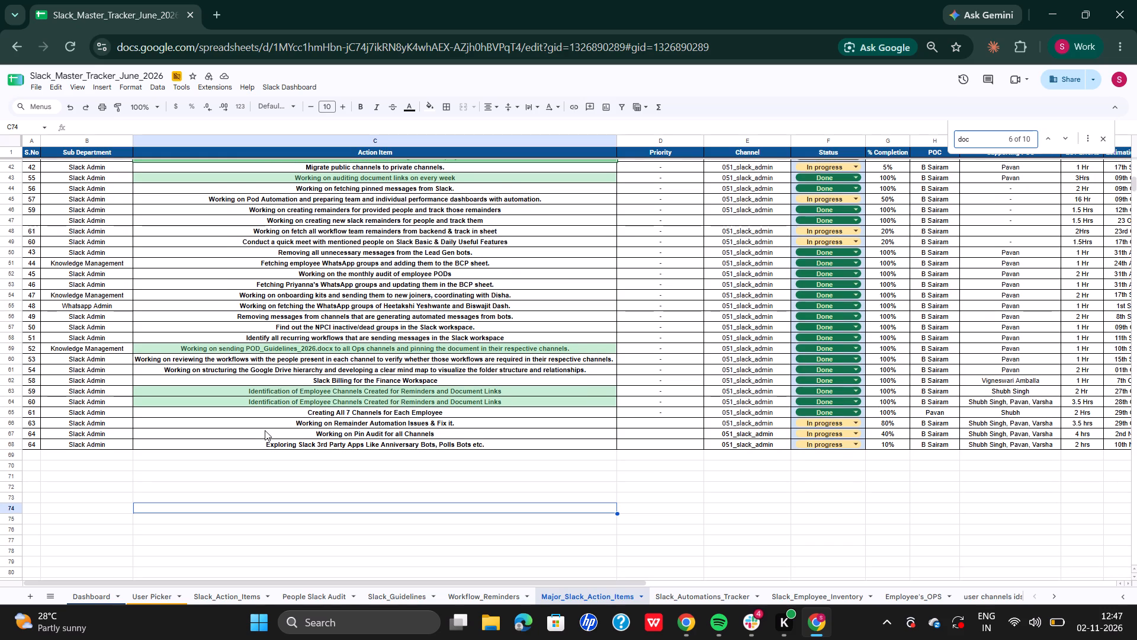
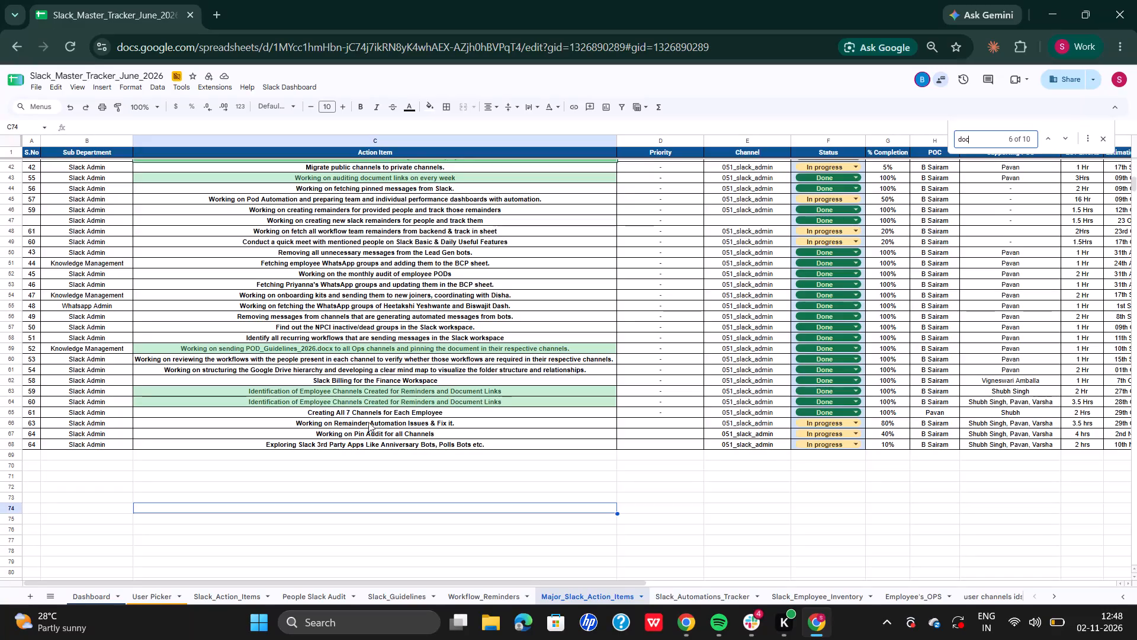
Look over the last action items in rows 66 to 68 and close the "doc" search.
{"action": "left_click", "coordinate": [406, 423]}
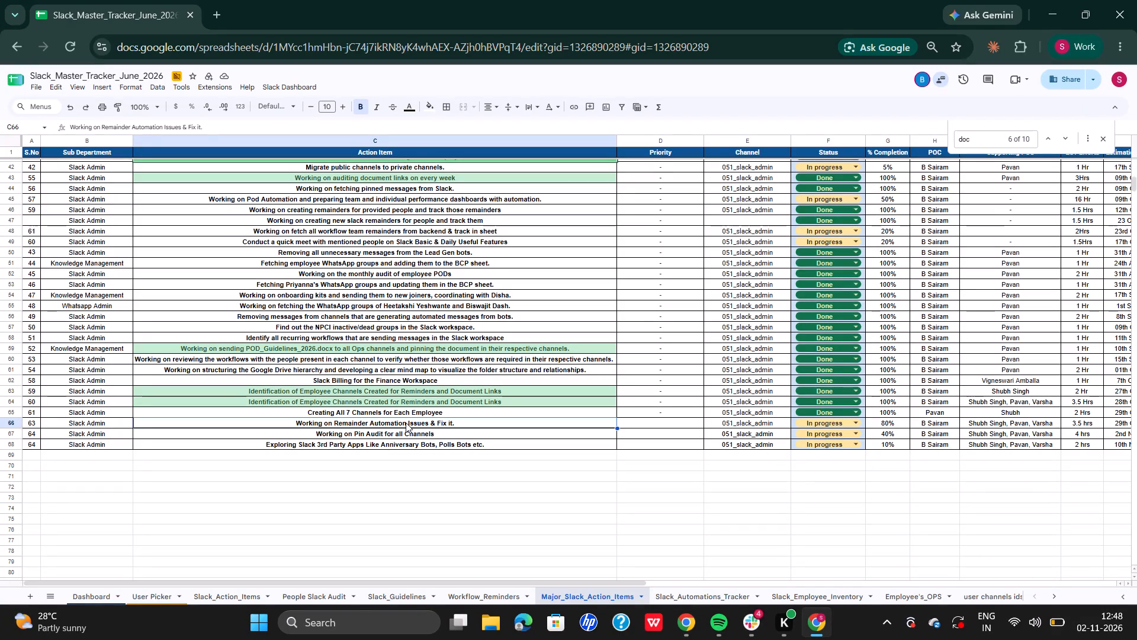
{"action": "left_click", "coordinate": [407, 434]}
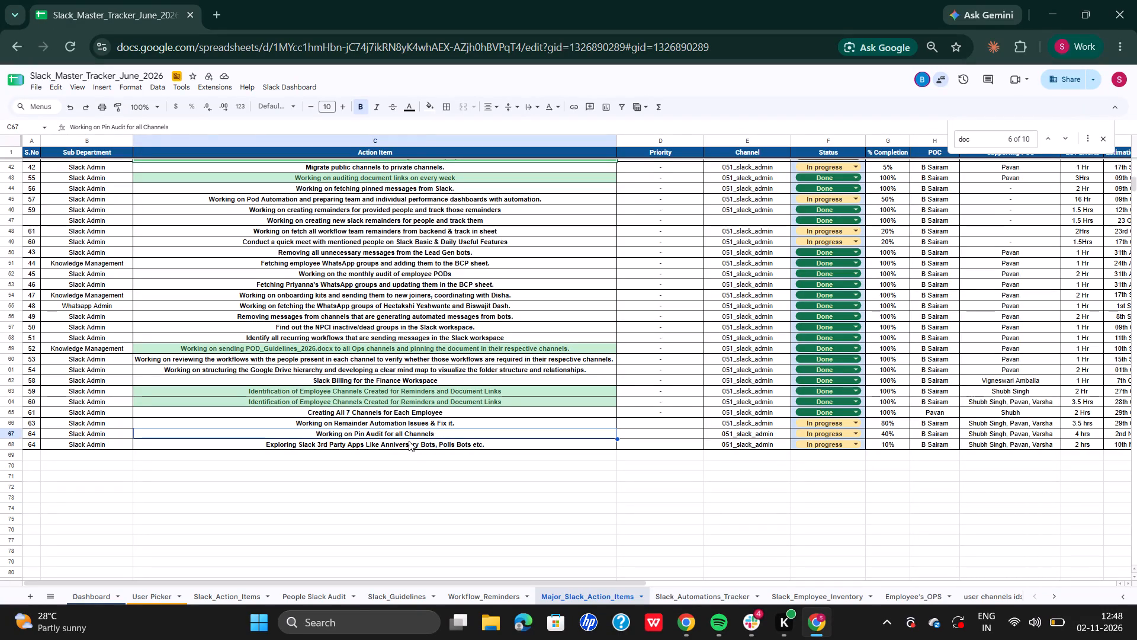
{"action": "left_click", "coordinate": [410, 447]}
{"action": "left_click", "coordinate": [465, 459]}
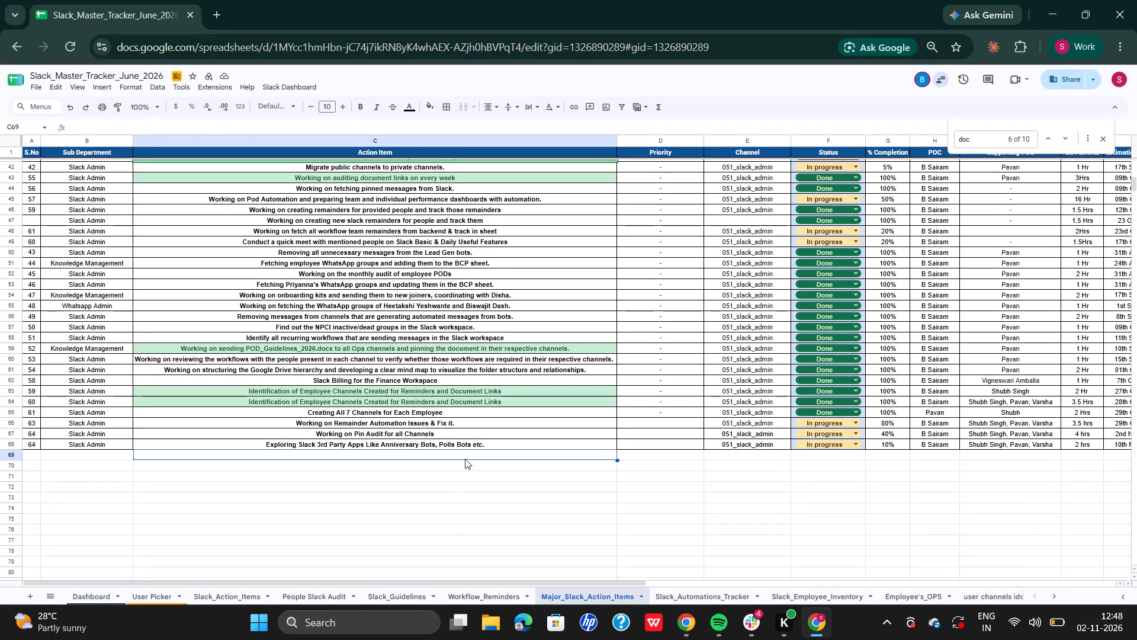
{"action": "scroll", "coordinate": [548, 477], "scroll_direction": "down", "scroll_amount": 1}
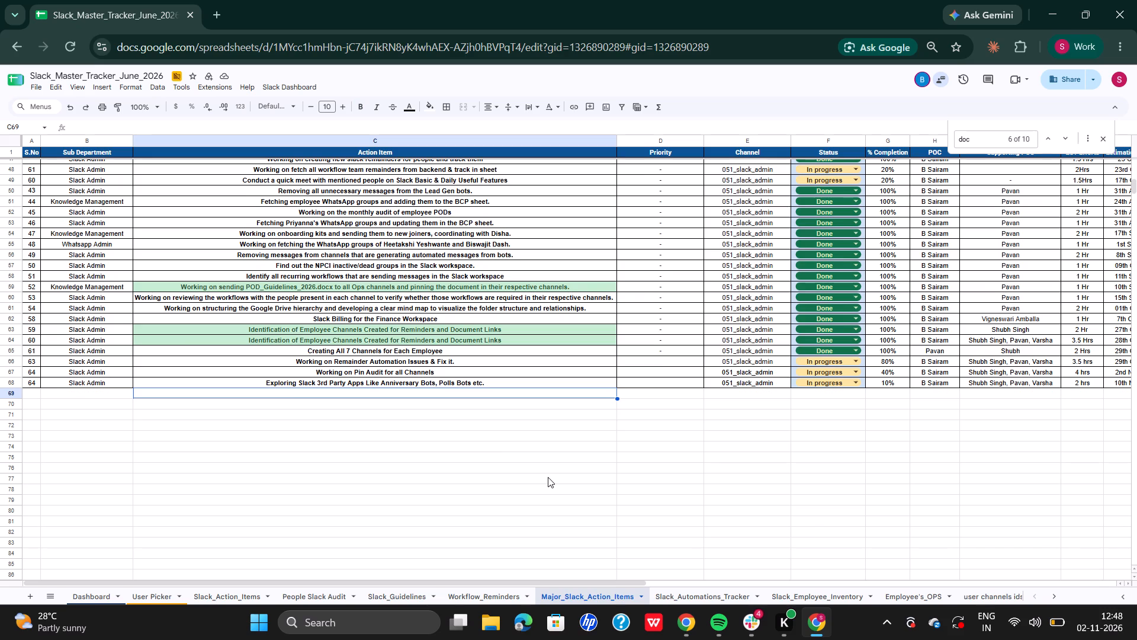
{"action": "scroll", "coordinate": [548, 477], "scroll_direction": "down", "scroll_amount": 1}
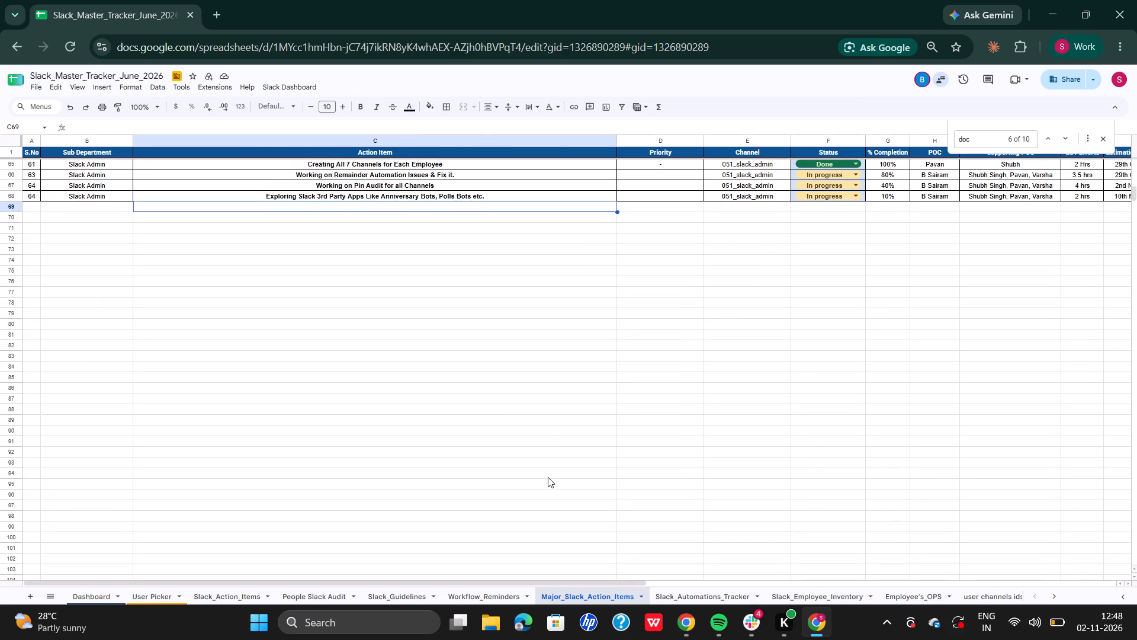
{"action": "scroll", "coordinate": [548, 477], "scroll_direction": "down", "scroll_amount": 2}
{"action": "left_click", "coordinate": [1104, 138]}
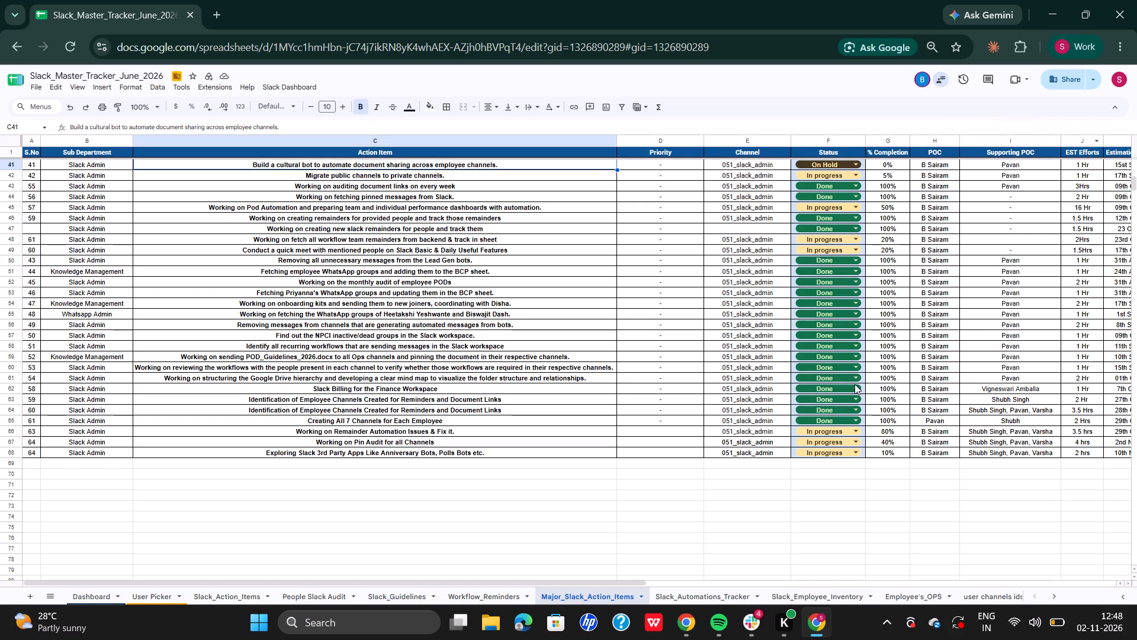
Copy the Estimation End Date 2nd Nov 2026 from the Pin Audit item in K67 into K66.
{"action": "scroll", "coordinate": [855, 384], "scroll_direction": "down", "scroll_amount": 3}
{"action": "scroll", "coordinate": [855, 384], "scroll_direction": "left", "scroll_amount": 1}
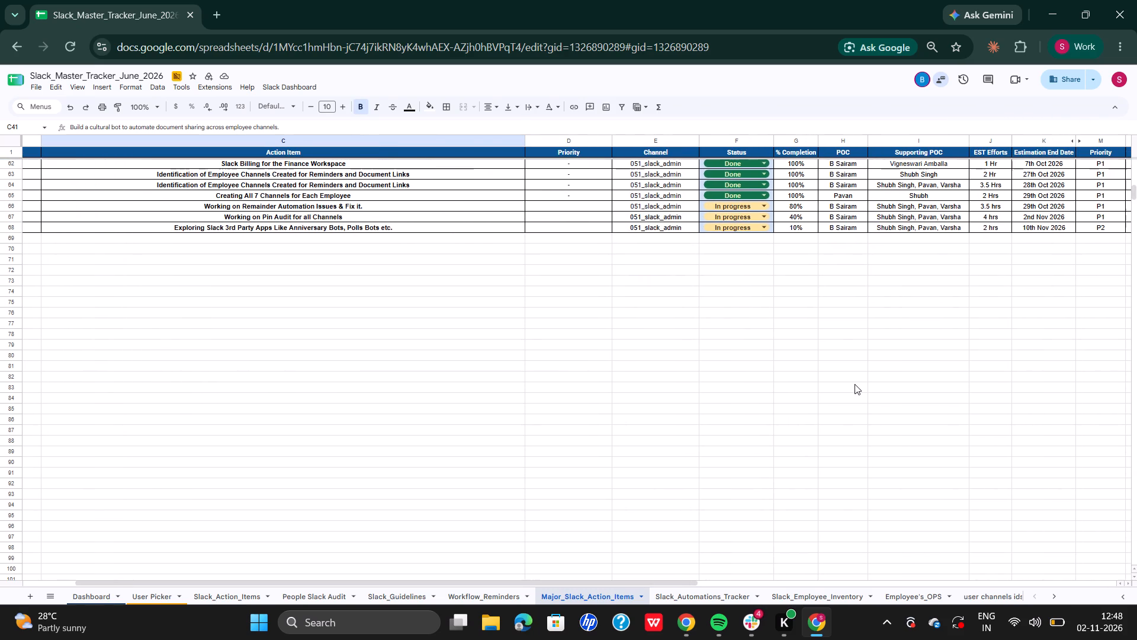
{"action": "scroll", "coordinate": [855, 384], "scroll_direction": "left", "scroll_amount": 1}
{"action": "right_click", "coordinate": [855, 384]}
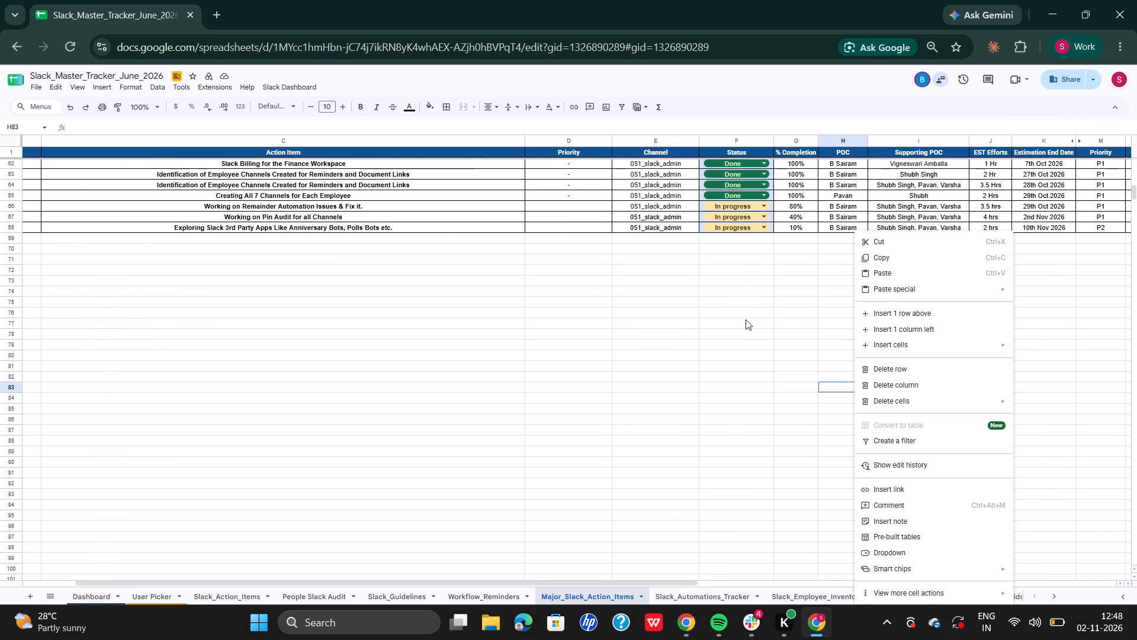
{"action": "left_click", "coordinate": [746, 319]}
{"action": "scroll", "coordinate": [746, 319], "scroll_direction": "down", "scroll_amount": 1}
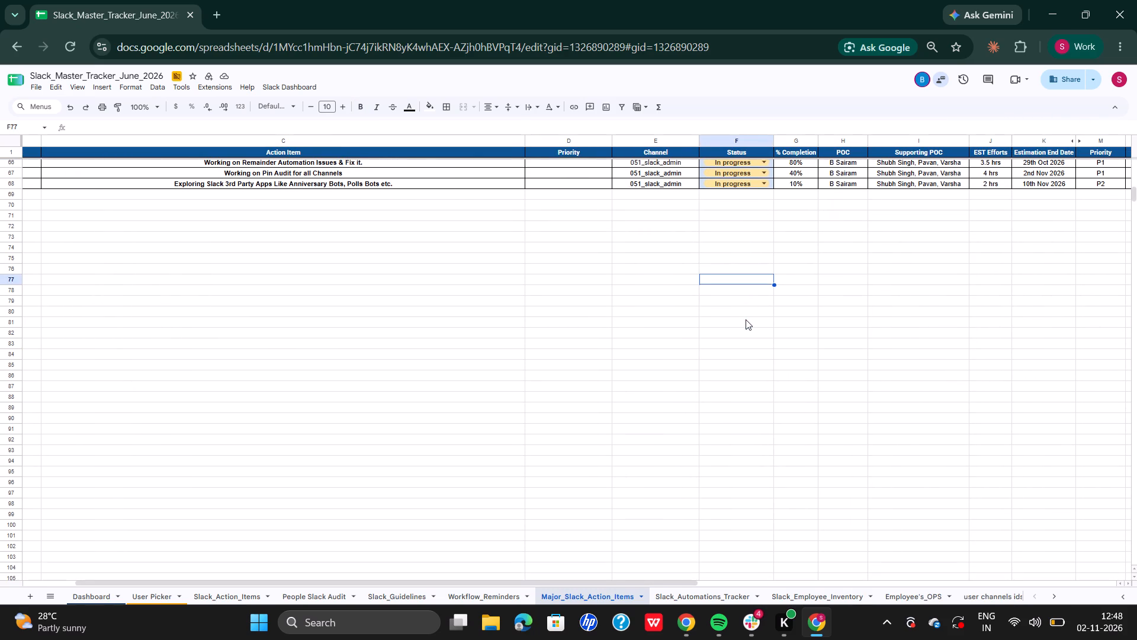
{"action": "scroll", "coordinate": [746, 319], "scroll_direction": "right", "scroll_amount": 5}
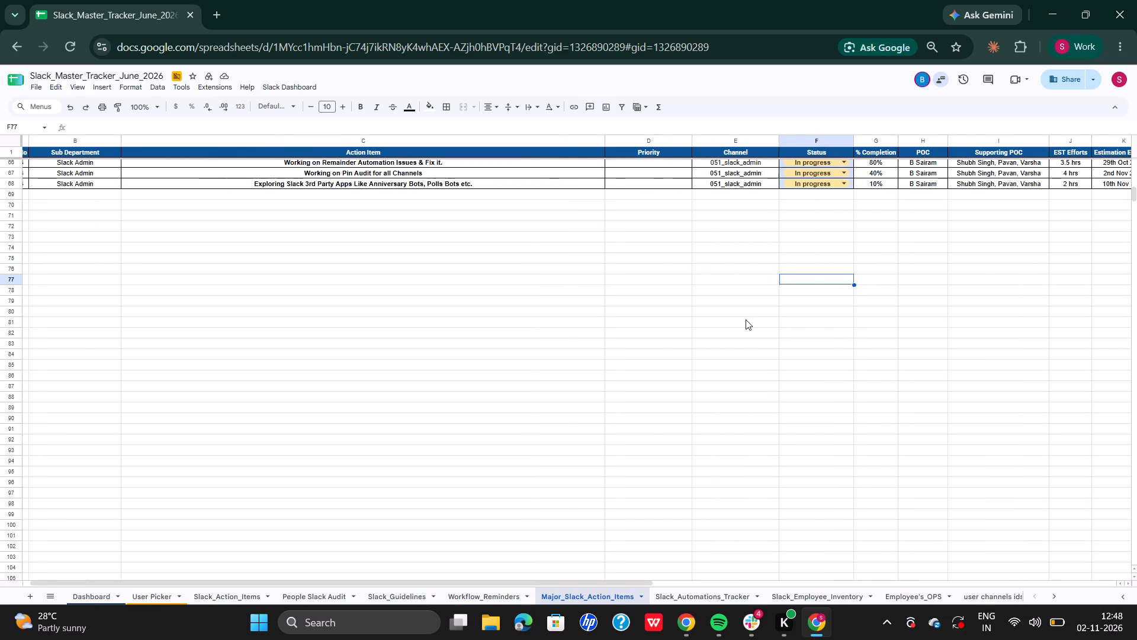
{"action": "scroll", "coordinate": [746, 319], "scroll_direction": "right", "scroll_amount": 2}
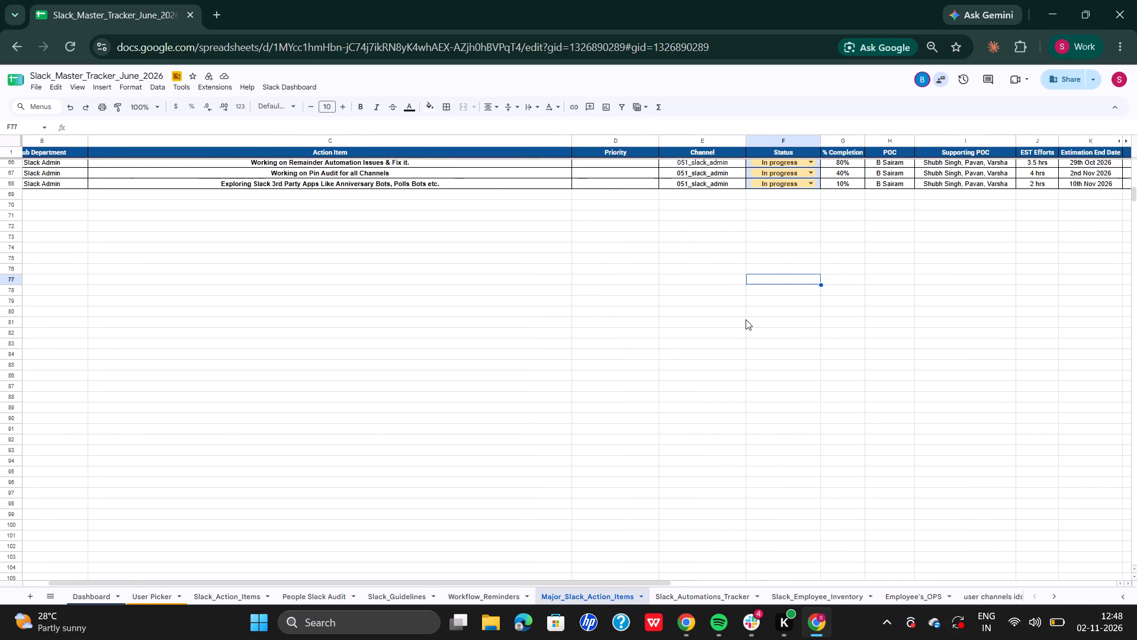
{"action": "scroll", "coordinate": [746, 319], "scroll_direction": "right", "scroll_amount": 1}
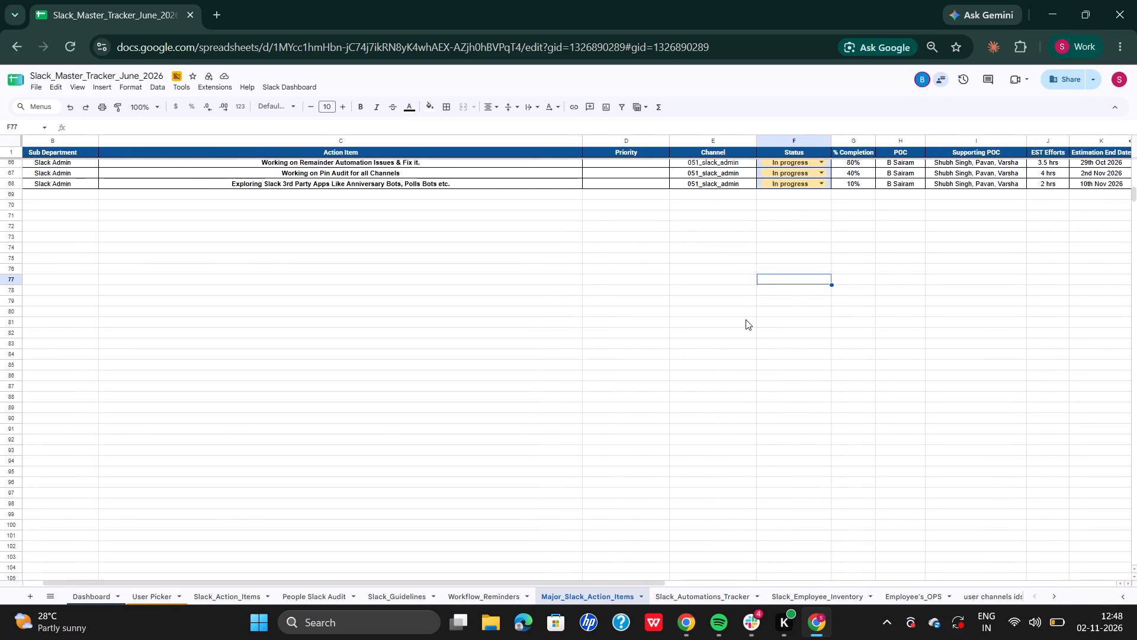
{"action": "scroll", "coordinate": [746, 319], "scroll_direction": "right", "scroll_amount": 2}
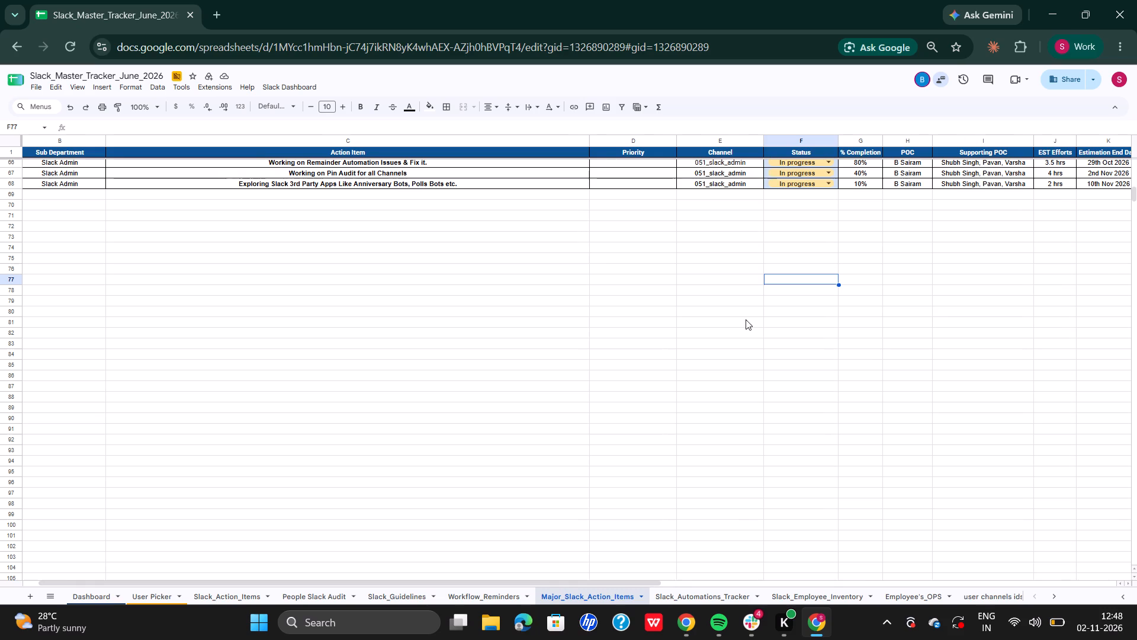
{"action": "double_click", "coordinate": [1102, 162]}
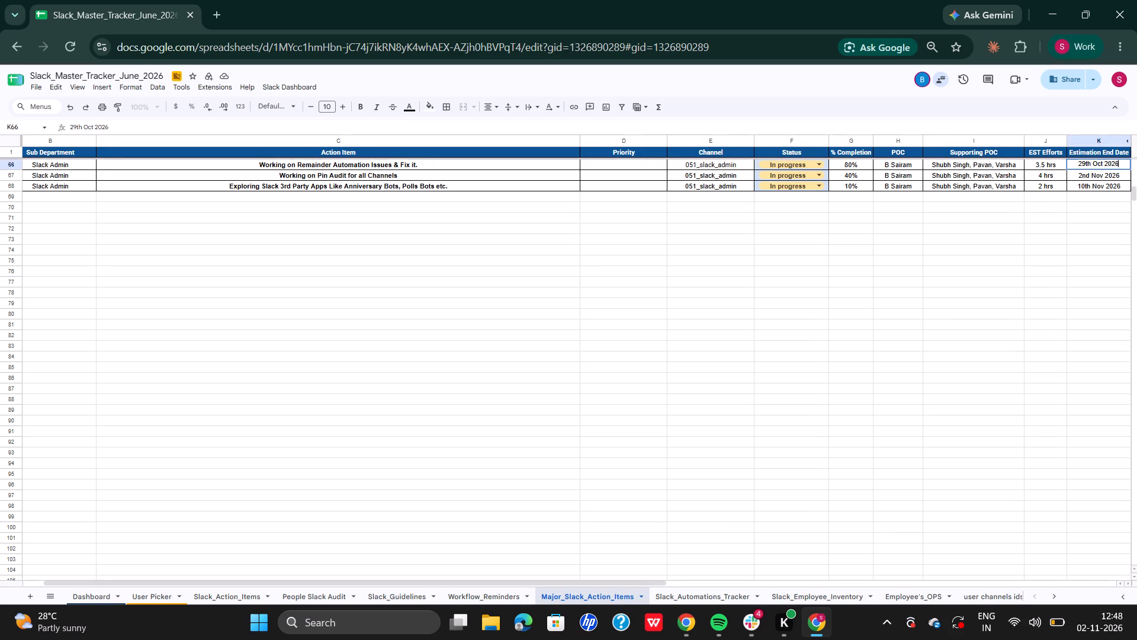
{"action": "left_click_drag", "start_coordinate": [1078, 164], "coordinate": [1081, 162]}
{"action": "left_click_drag", "start_coordinate": [1081, 162], "coordinate": [1100, 160]}
{"action": "left_click", "coordinate": [1092, 179]}
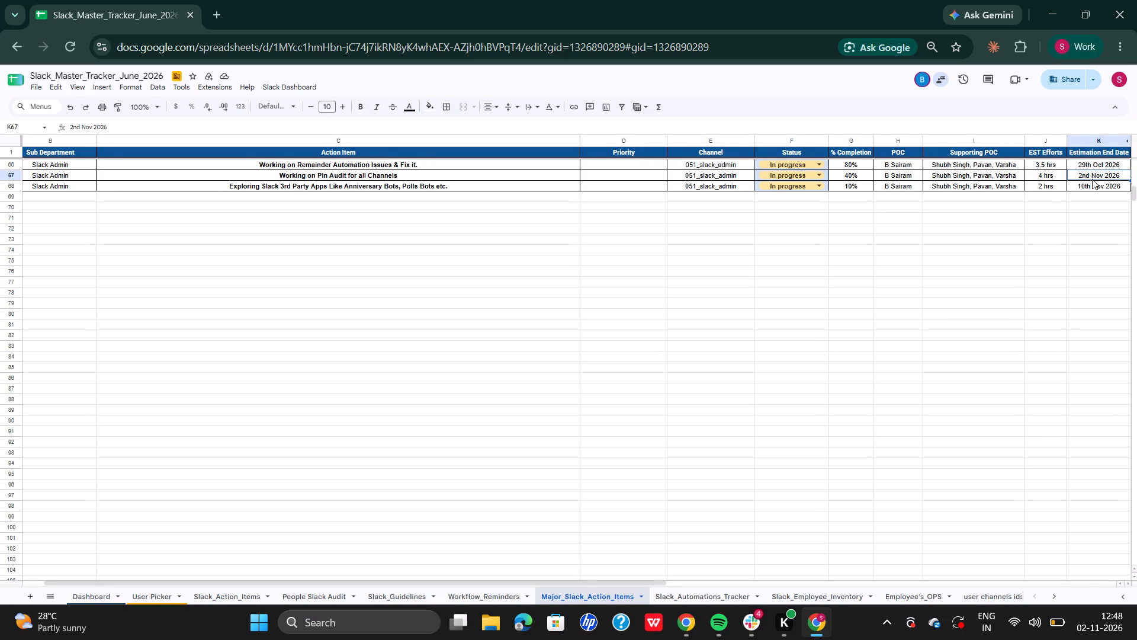
{"action": "key", "text": "ctrl+c"}
{"action": "left_click", "coordinate": [1088, 169]}
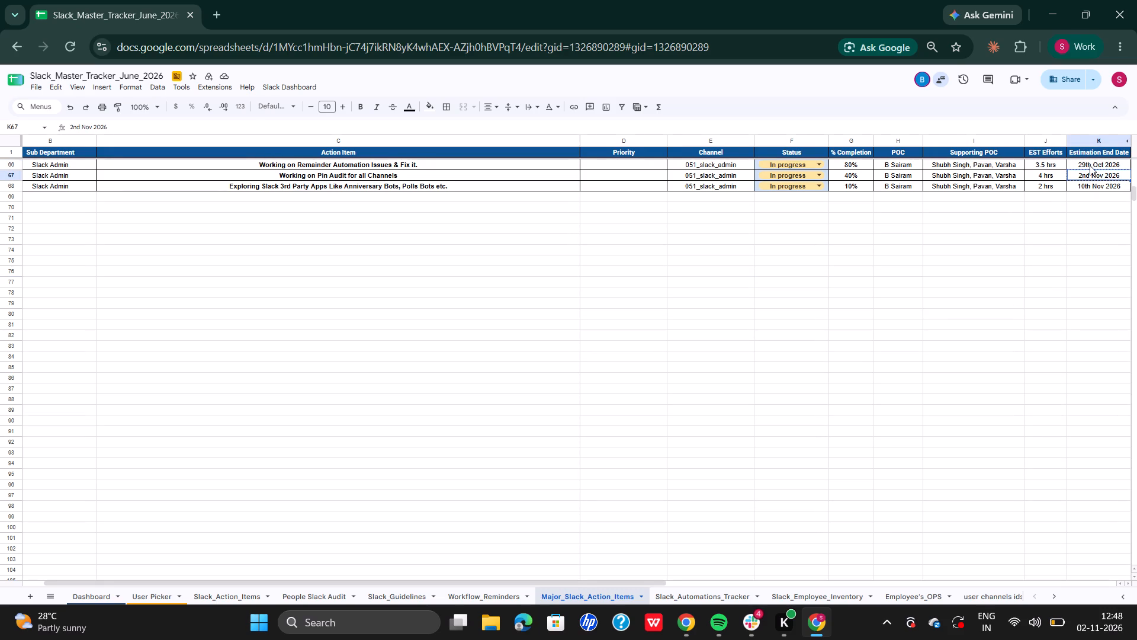
{"action": "left_click", "coordinate": [1090, 165]}
{"action": "key", "text": "BackSpace"}
{"action": "key", "text": "ctrl+v"}
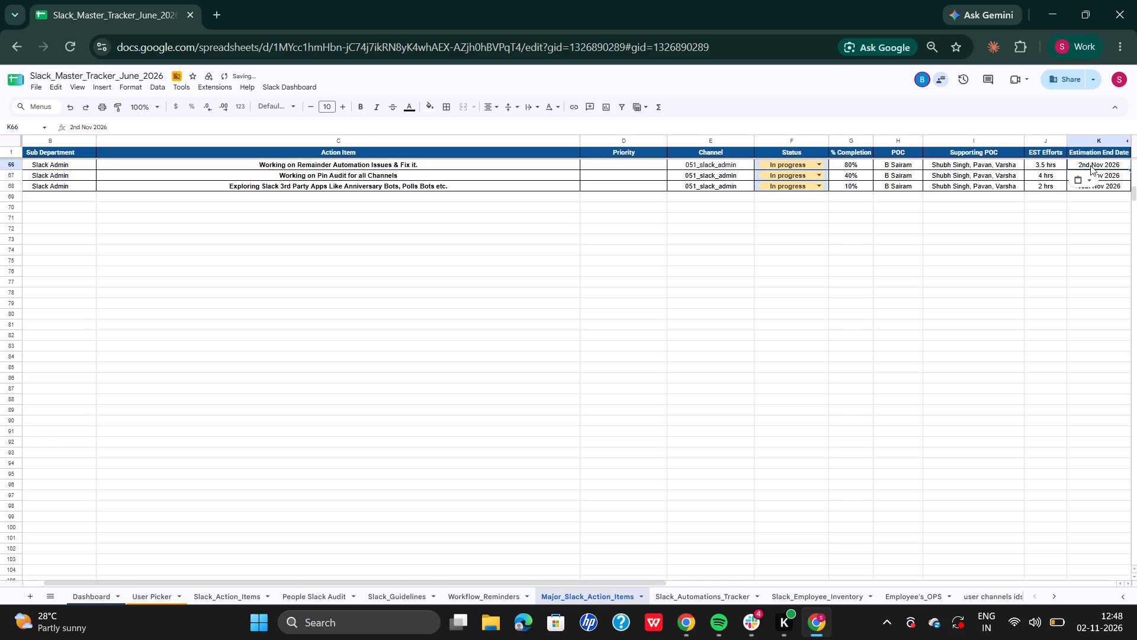
Change the Estimation End Date of the Remainder Automation item in K66 to 3rd Nov 2026.
{"action": "double_click", "coordinate": [1087, 163]}
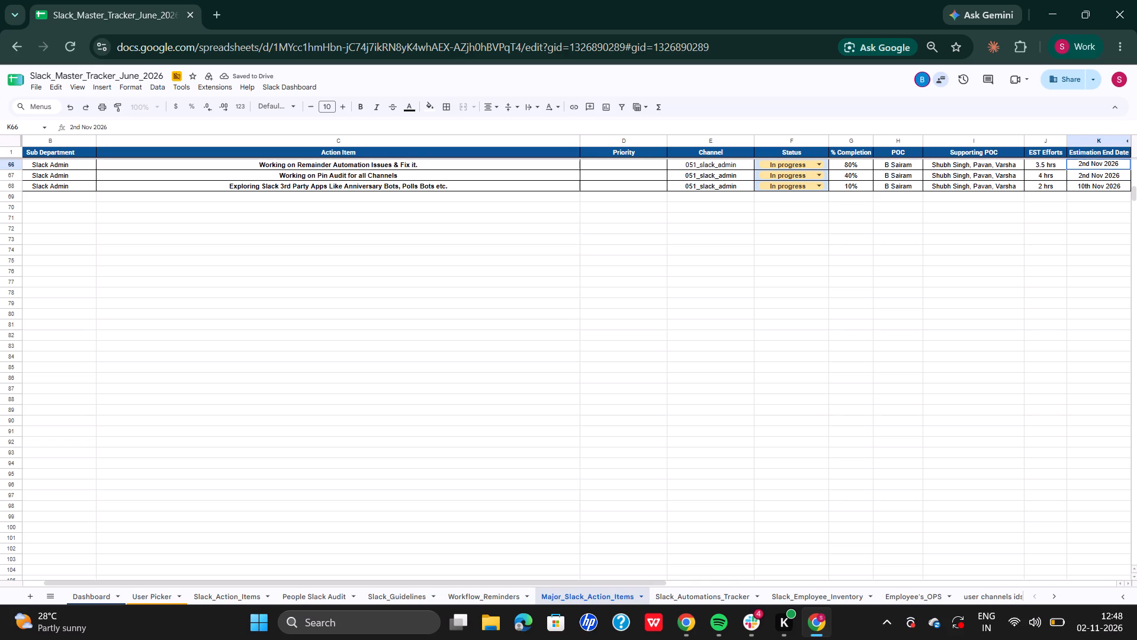
{"action": "left_click_drag", "start_coordinate": [1090, 163], "coordinate": [1068, 159]}
{"action": "key", "text": "BackSpace"}
{"action": "type", "text": "3rd"}
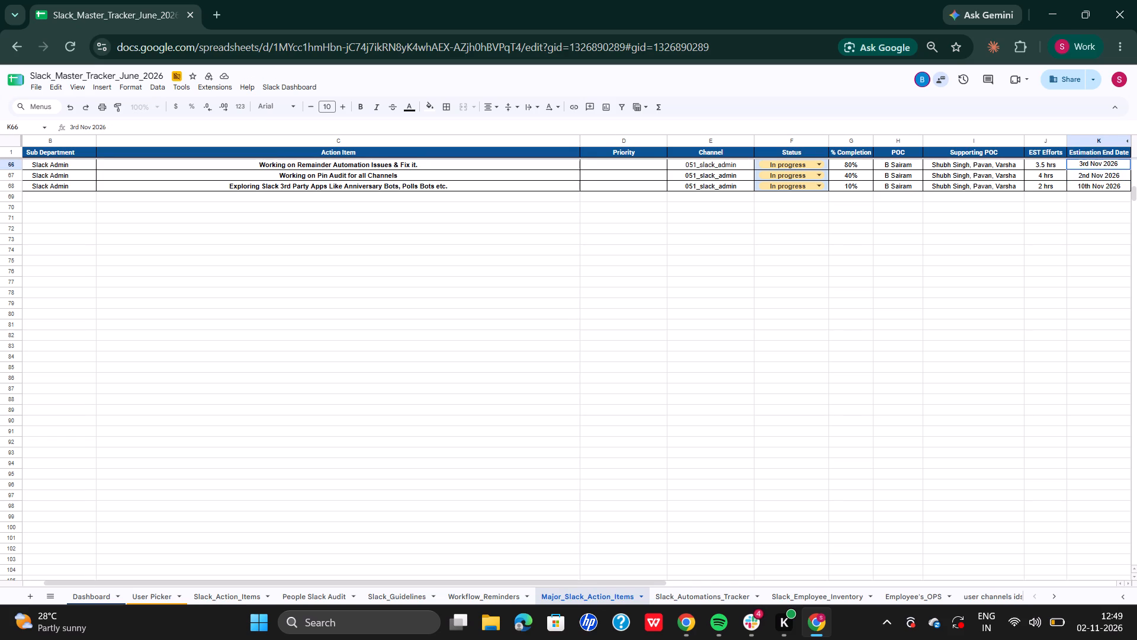
{"action": "key", "text": "Return"}
{"action": "left_click", "coordinate": [999, 213]}
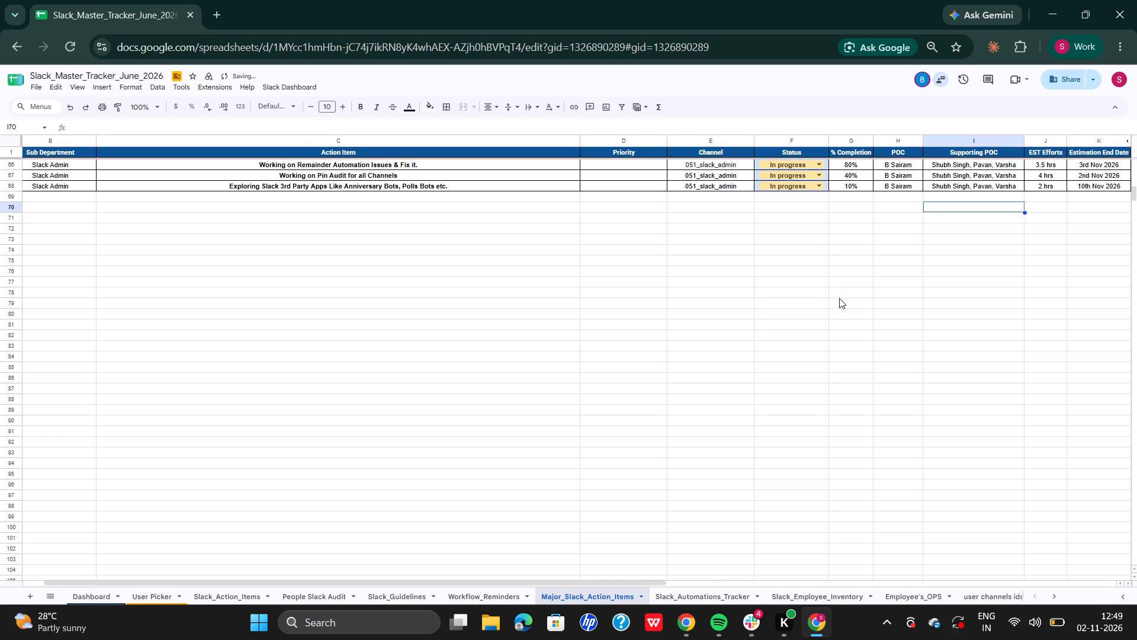
Select the Comments column cells for all action items, from Q68 up to Q2.
{"action": "scroll", "coordinate": [839, 298], "scroll_direction": "up", "scroll_amount": 1}
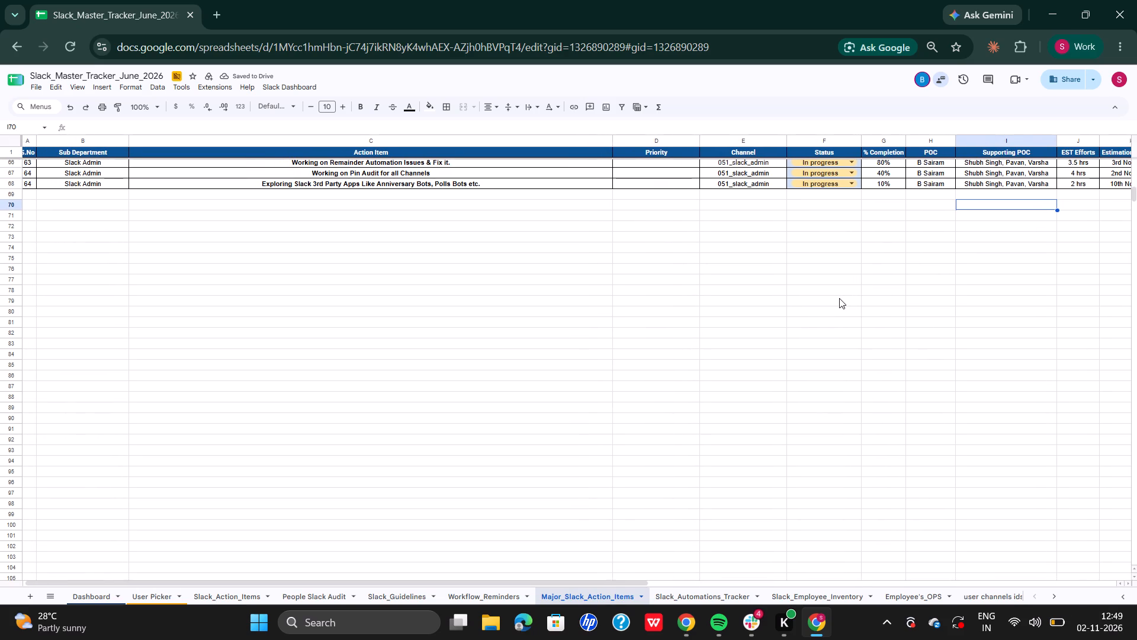
{"action": "scroll", "coordinate": [839, 298], "scroll_direction": "up", "scroll_amount": 1}
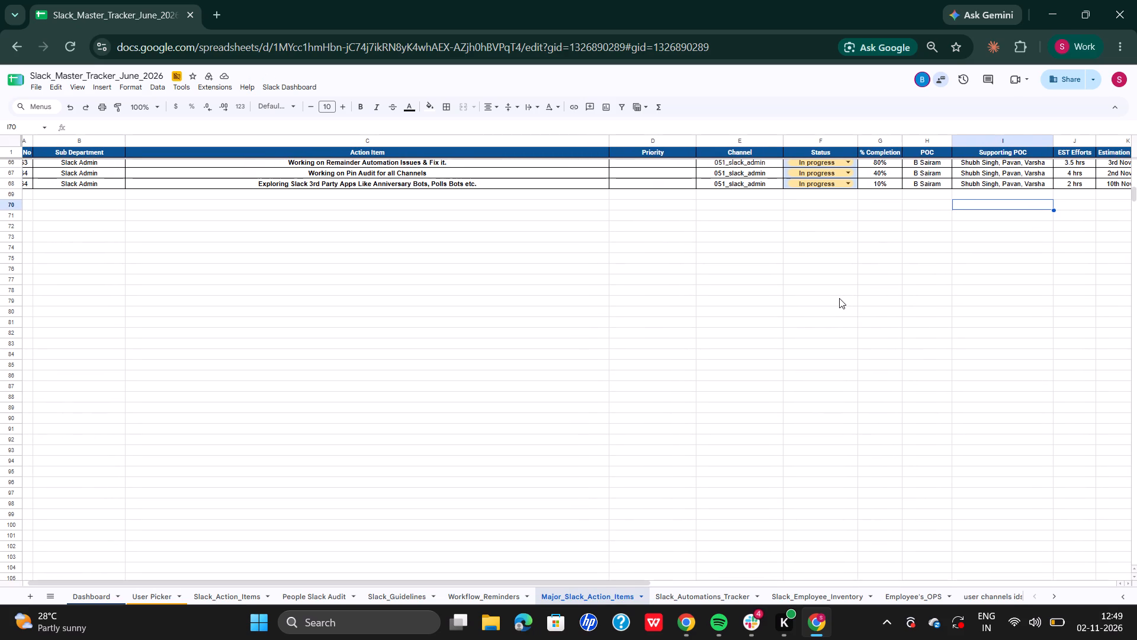
{"action": "key", "text": "ctrl+minus"}
{"action": "scroll", "coordinate": [802, 372], "scroll_direction": "right", "scroll_amount": 1}
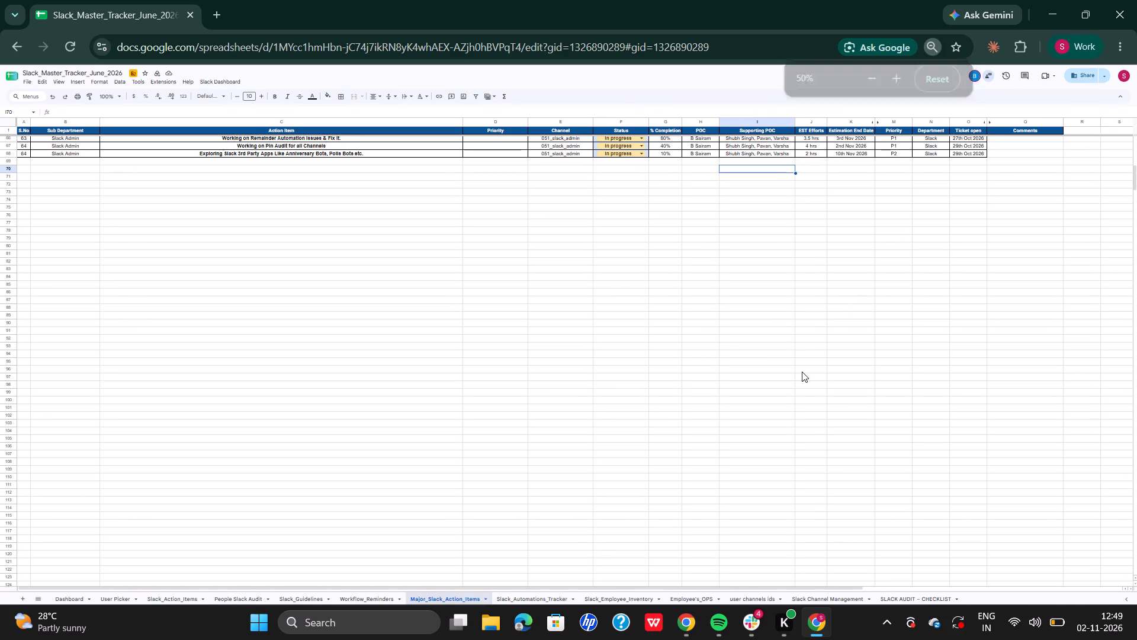
{"action": "scroll", "coordinate": [802, 372], "scroll_direction": "right", "scroll_amount": 1}
{"action": "scroll", "coordinate": [802, 372], "scroll_direction": "up", "scroll_amount": 1}
{"action": "scroll", "coordinate": [802, 372], "scroll_direction": "down", "scroll_amount": 1}
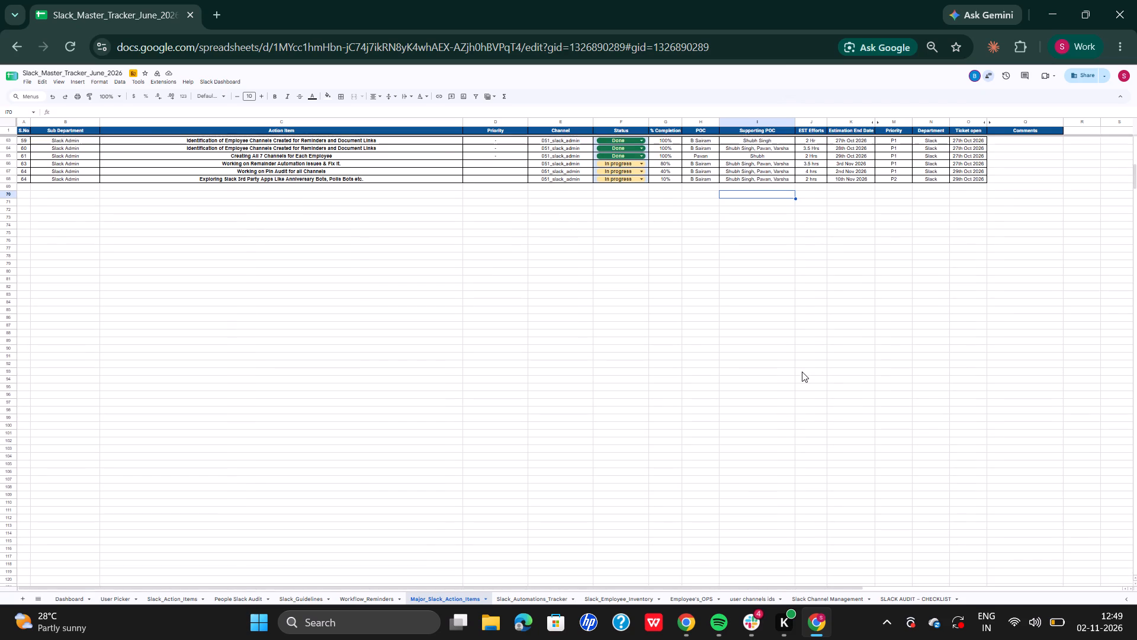
{"action": "scroll", "coordinate": [802, 372], "scroll_direction": "down", "scroll_amount": 2}
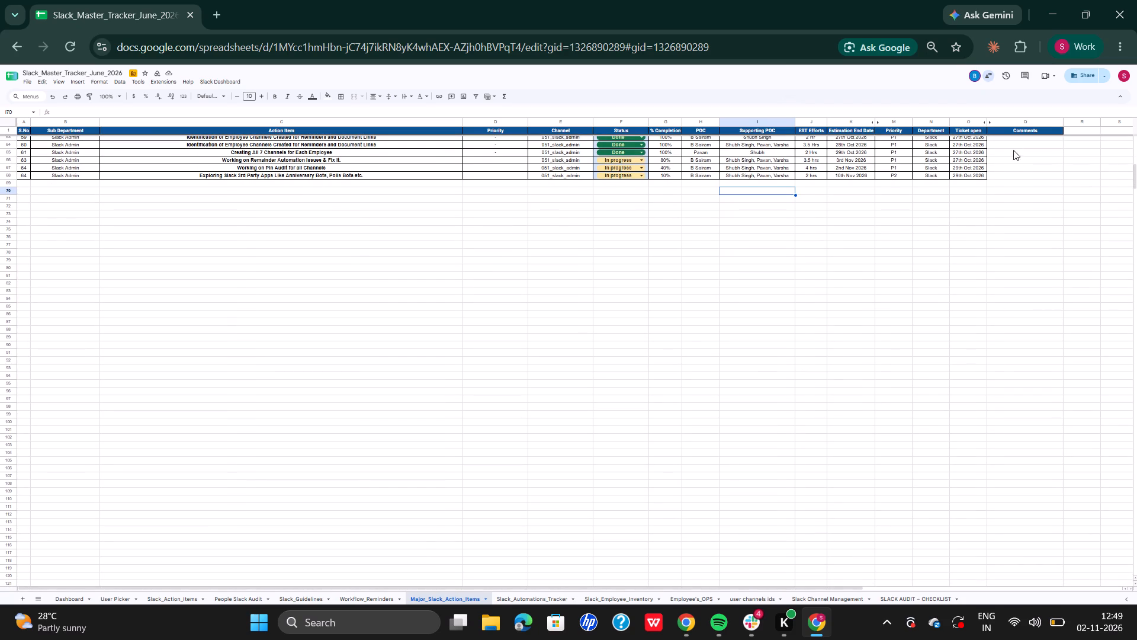
{"action": "left_click_drag", "start_coordinate": [1001, 175], "coordinate": [995, 155]}
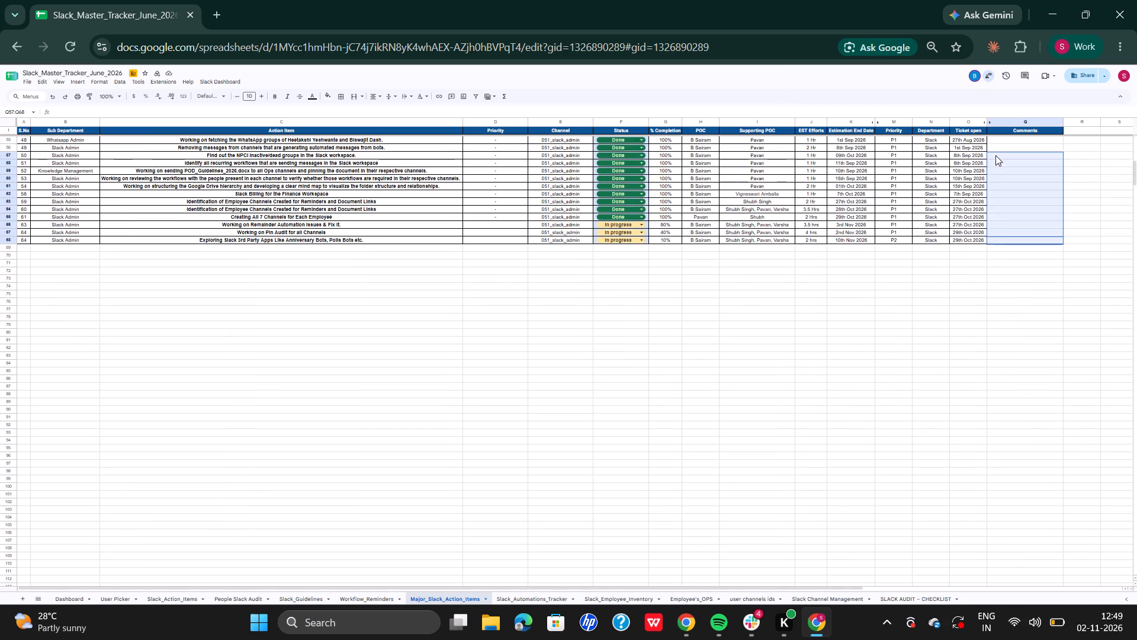
{"action": "left_click_drag", "start_coordinate": [995, 155], "coordinate": [1011, 139]}
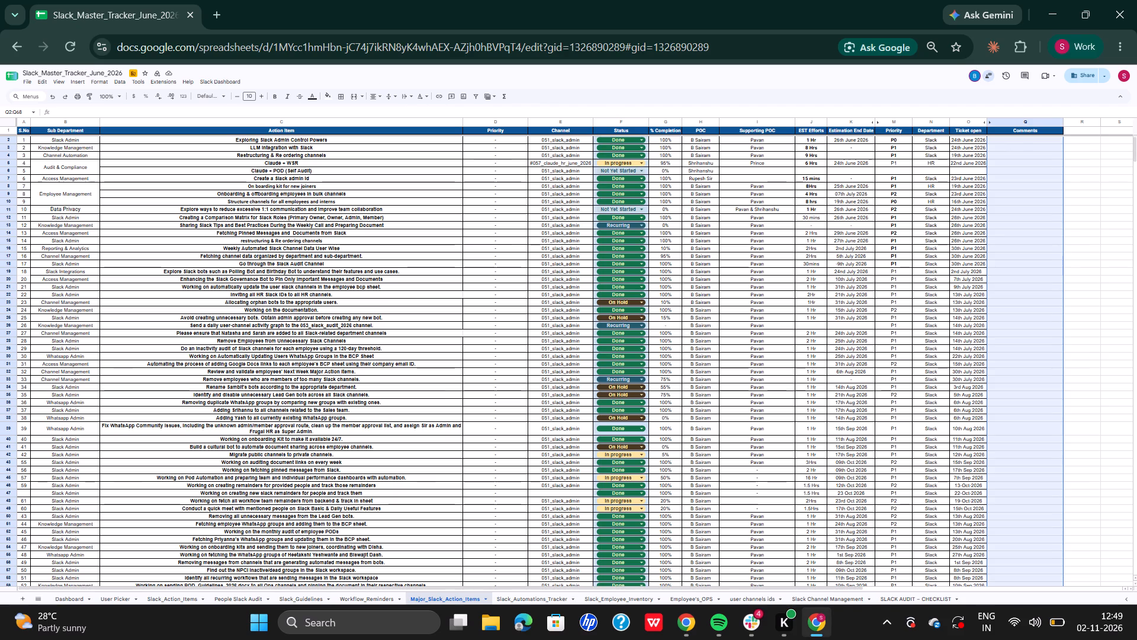
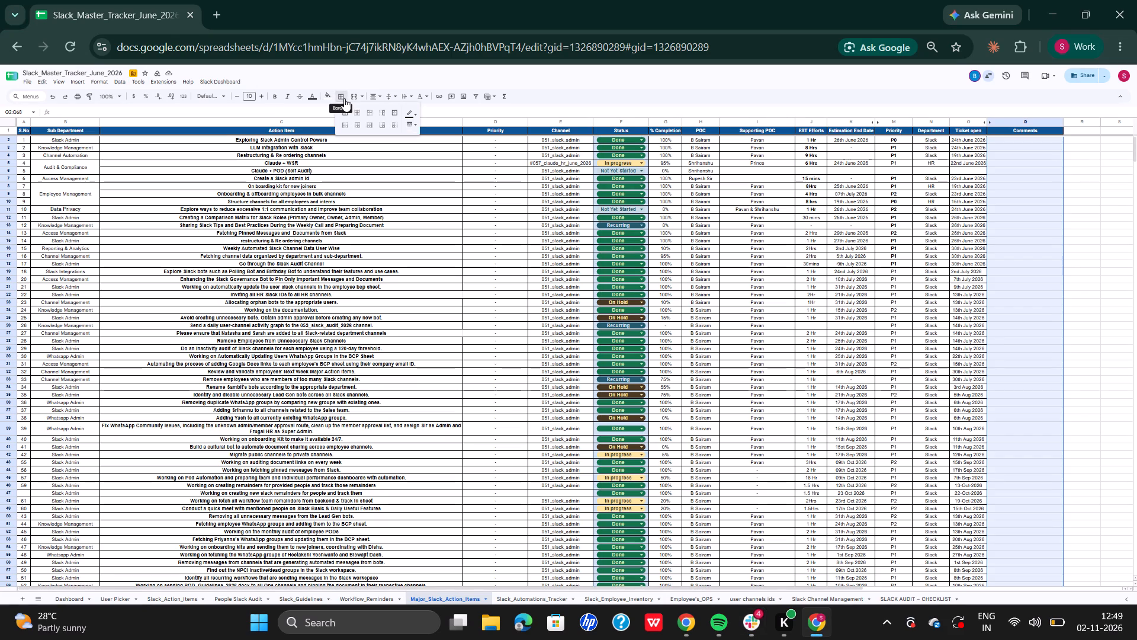
Apply all borders to the selected Comments column cells Q2 to Q68.
{"action": "left_click", "coordinate": [348, 117]}
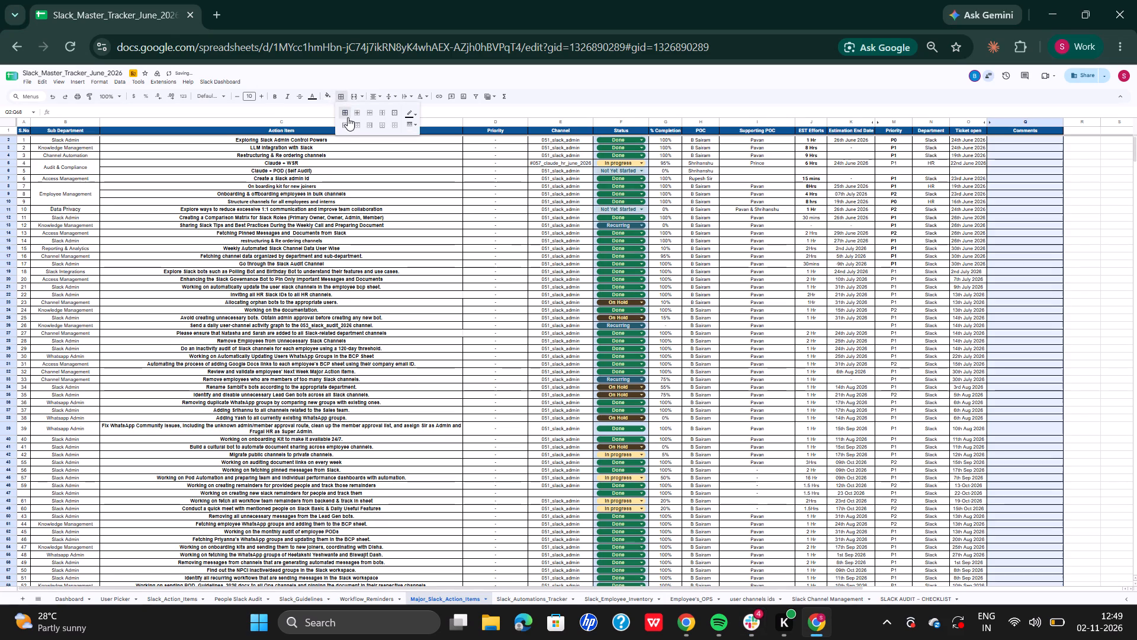
{"action": "left_click", "coordinate": [346, 180]}
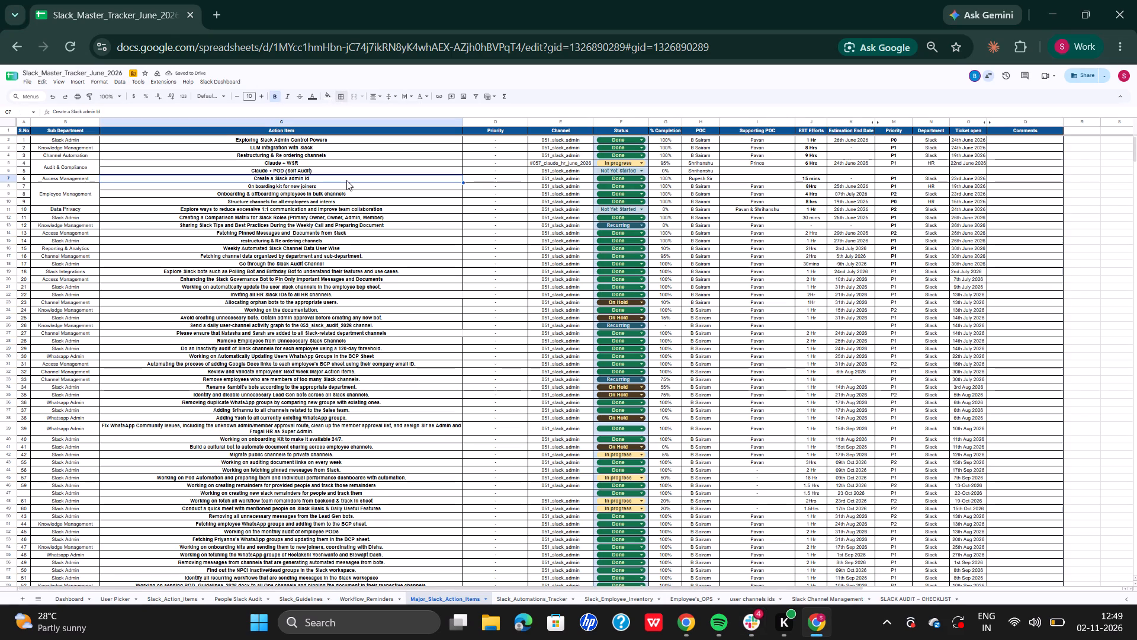
Duplicate the last action item, Exploring Slack 3rd Party Apps in A68:Q68, into the empty row 69.
{"action": "scroll", "coordinate": [493, 341], "scroll_direction": "down", "scroll_amount": 4}
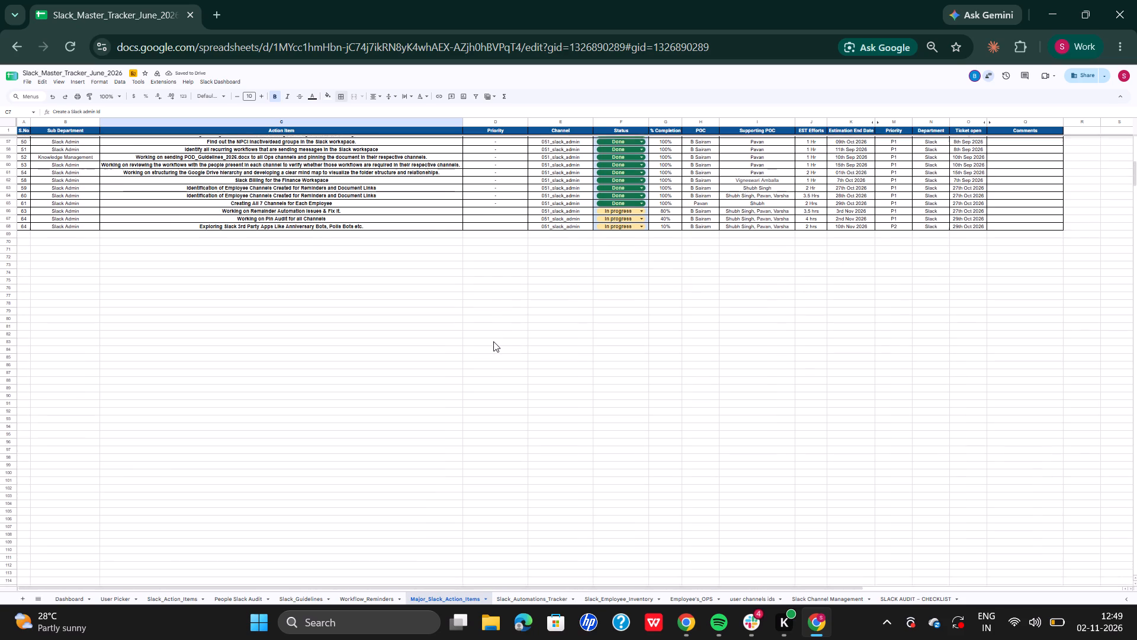
{"action": "scroll", "coordinate": [493, 341], "scroll_direction": "down", "scroll_amount": 2}
{"action": "scroll", "coordinate": [493, 341], "scroll_direction": "up", "scroll_amount": 1}
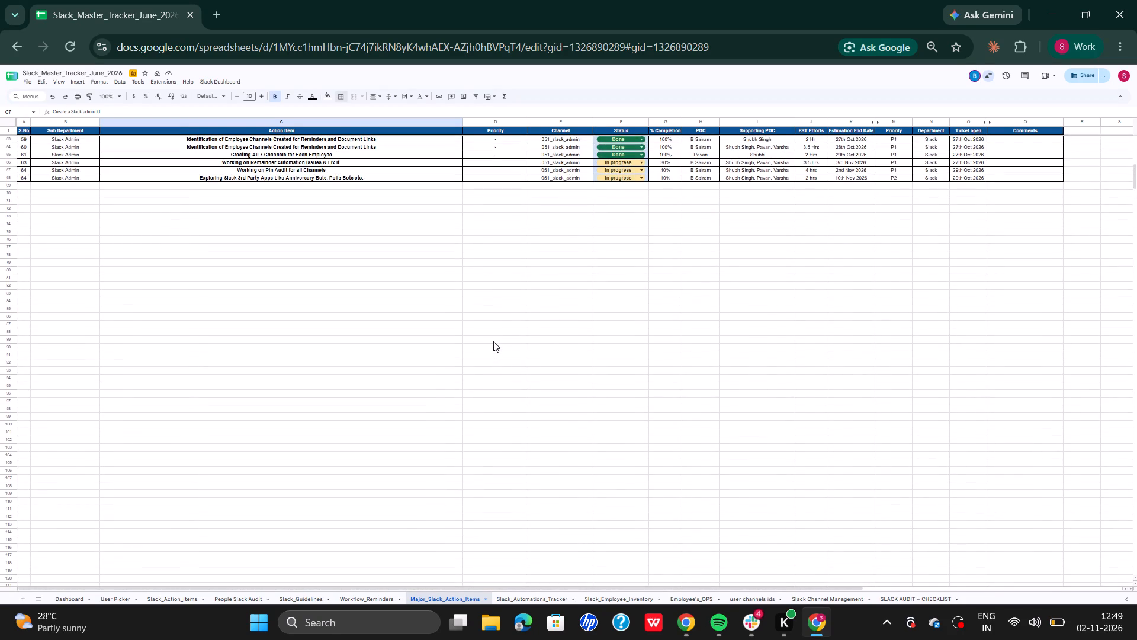
{"action": "left_click", "coordinate": [438, 316]}
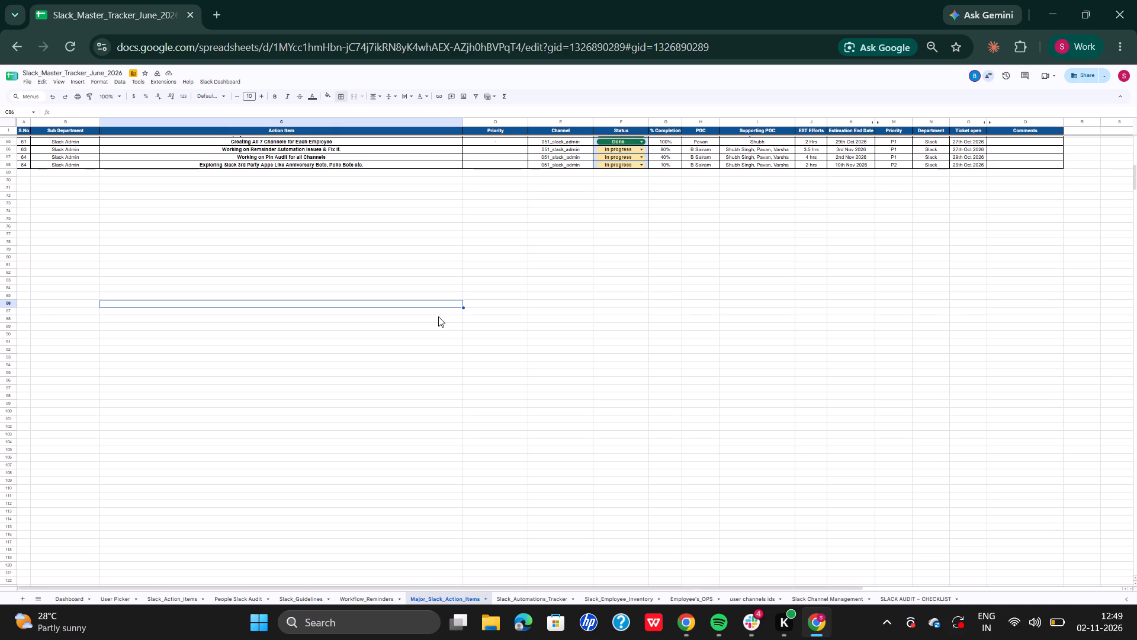
{"action": "left_click", "coordinate": [284, 155]}
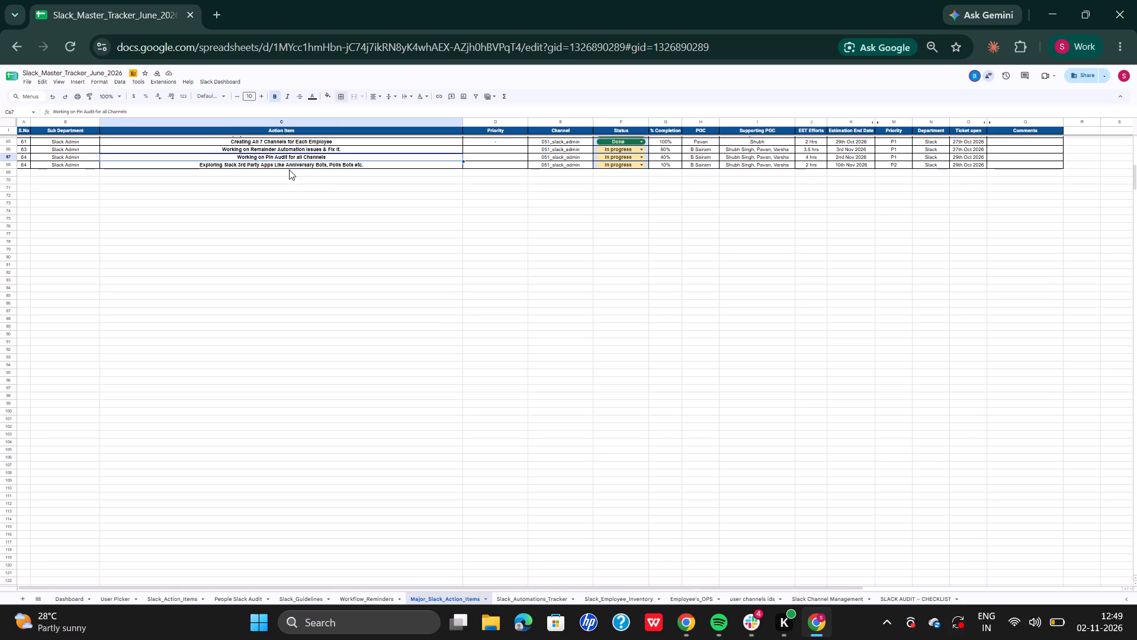
{"action": "left_click", "coordinate": [289, 173]}
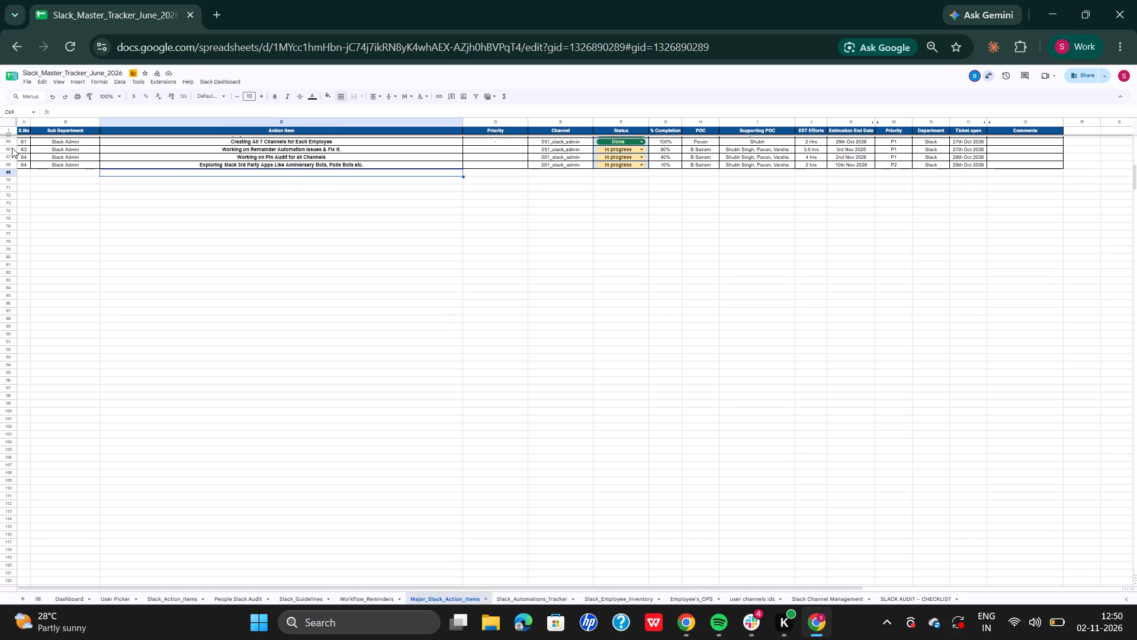
{"action": "left_click_drag", "start_coordinate": [22, 163], "coordinate": [971, 164]}
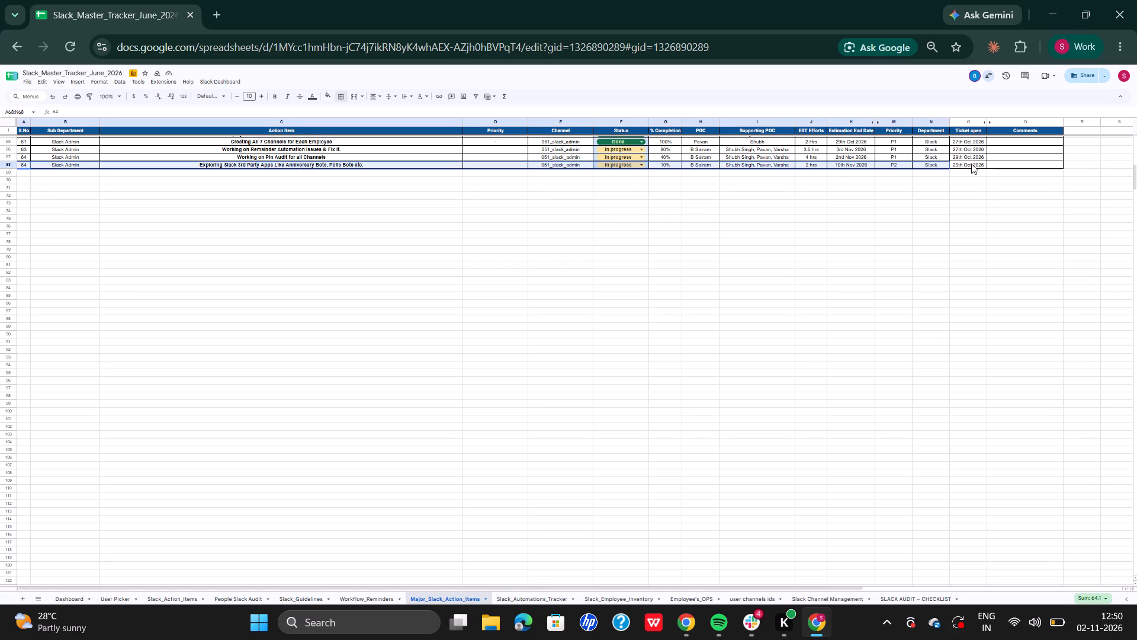
{"action": "left_click_drag", "start_coordinate": [971, 164], "coordinate": [1038, 164]}
{"action": "key", "text": "ctrl+c"}
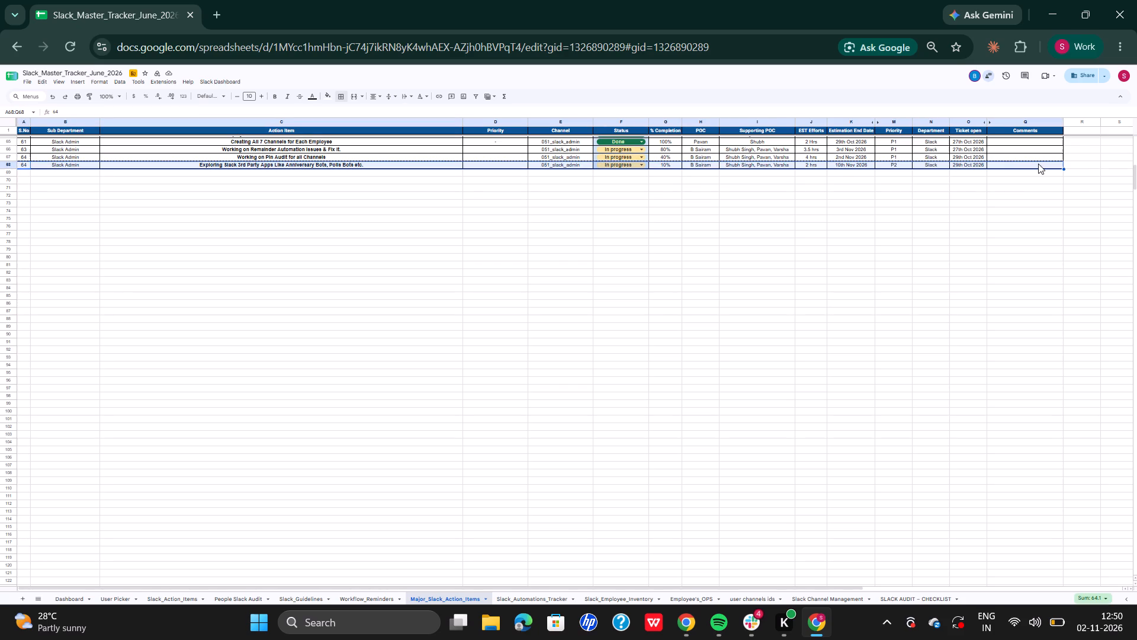
{"action": "left_click", "coordinate": [21, 174]}
{"action": "key", "text": "ctrl+v"}
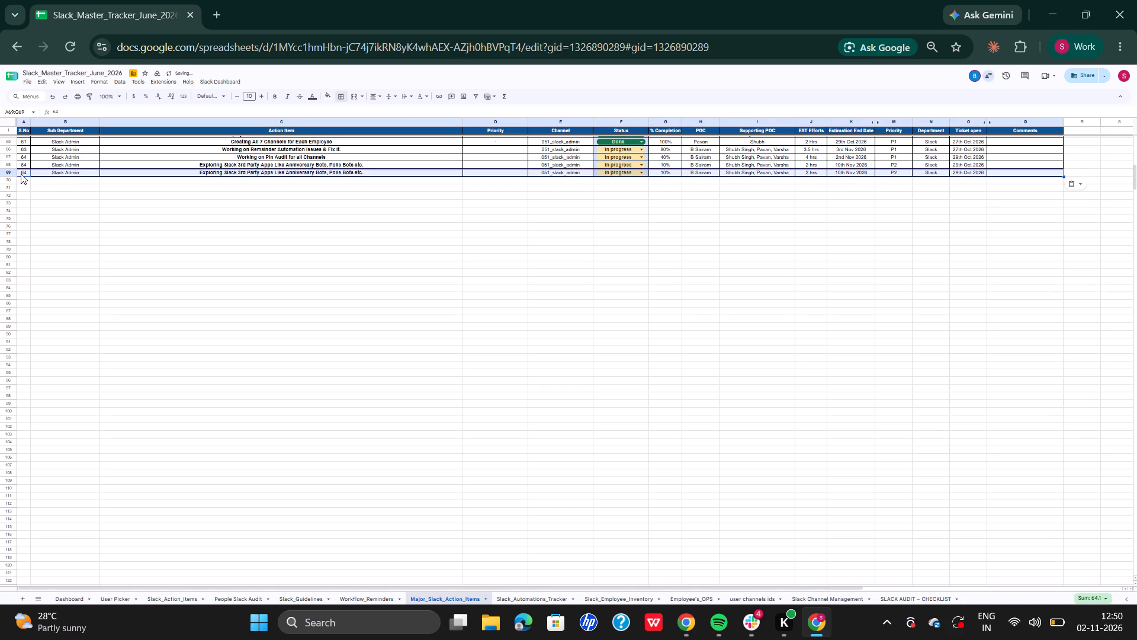
Replace the Action Item text in C69 with "Working on creating SOP Document On POD Automator Tool".
{"action": "double_click", "coordinate": [65, 175]}
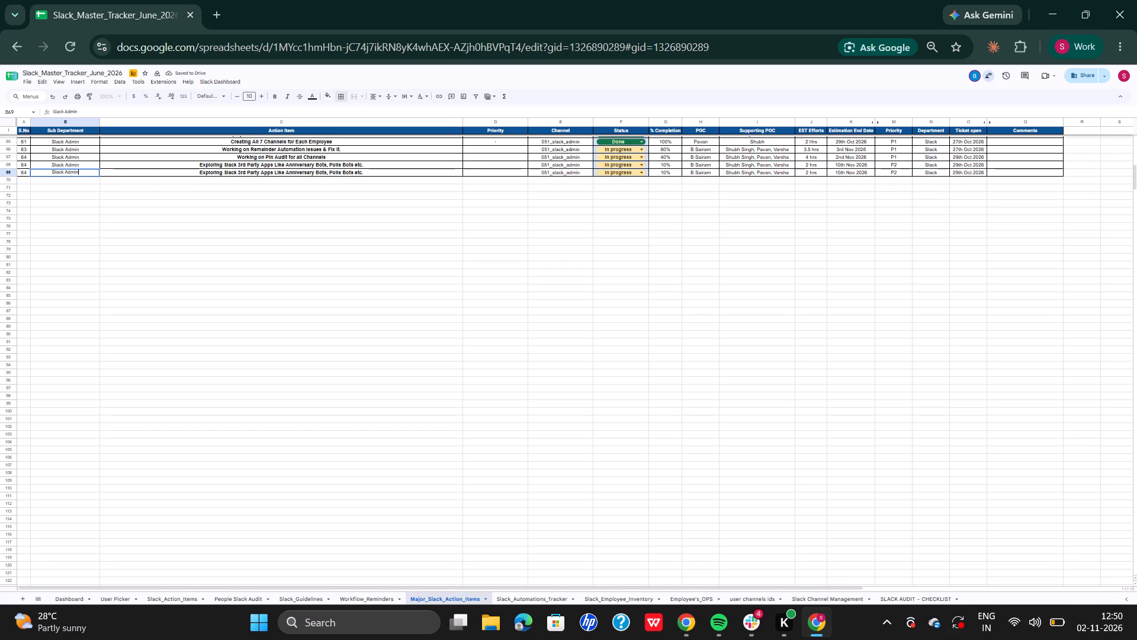
{"action": "double_click", "coordinate": [218, 174]}
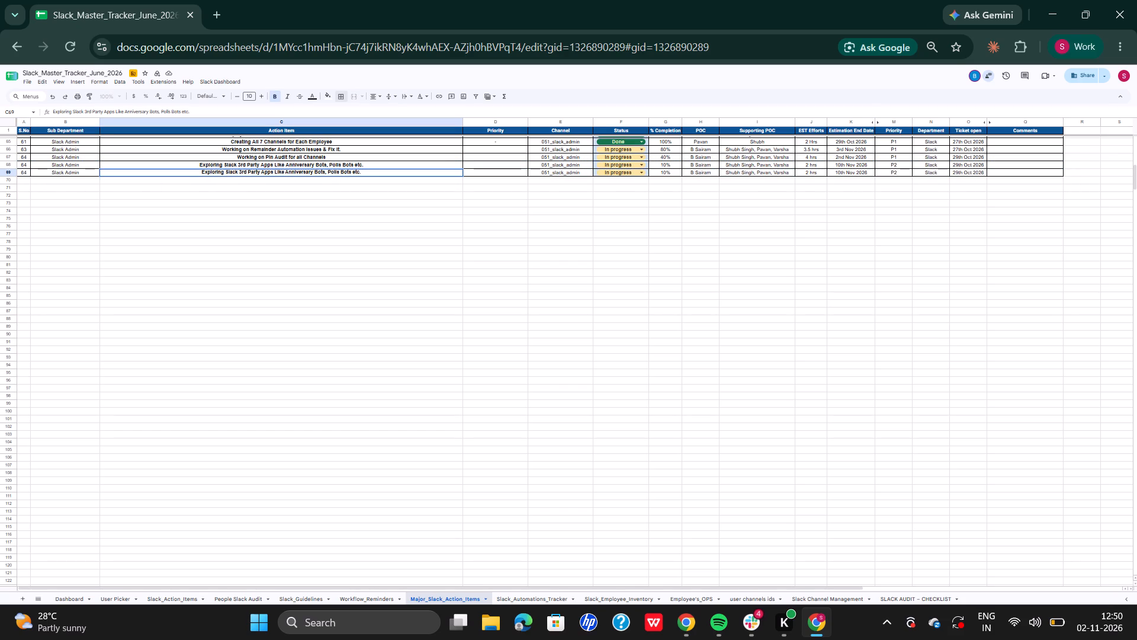
{"action": "key", "text": "ctrl+a"}
{"action": "key", "text": "equal"}
{"action": "key", "text": "BackSpace"}
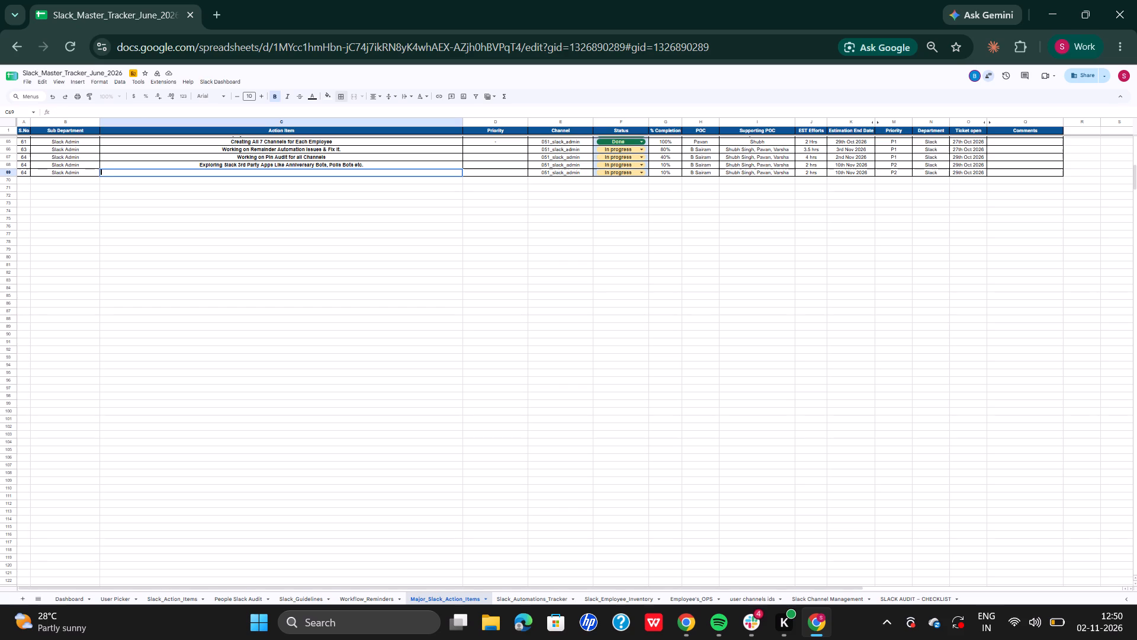
{"action": "type", "text": "Workin"}
{"action": "type", "text": "g on"}
{"action": "key", "text": "space"}
{"action": "type", "text": "creating SOP"}
{"action": "key", "text": "space"}
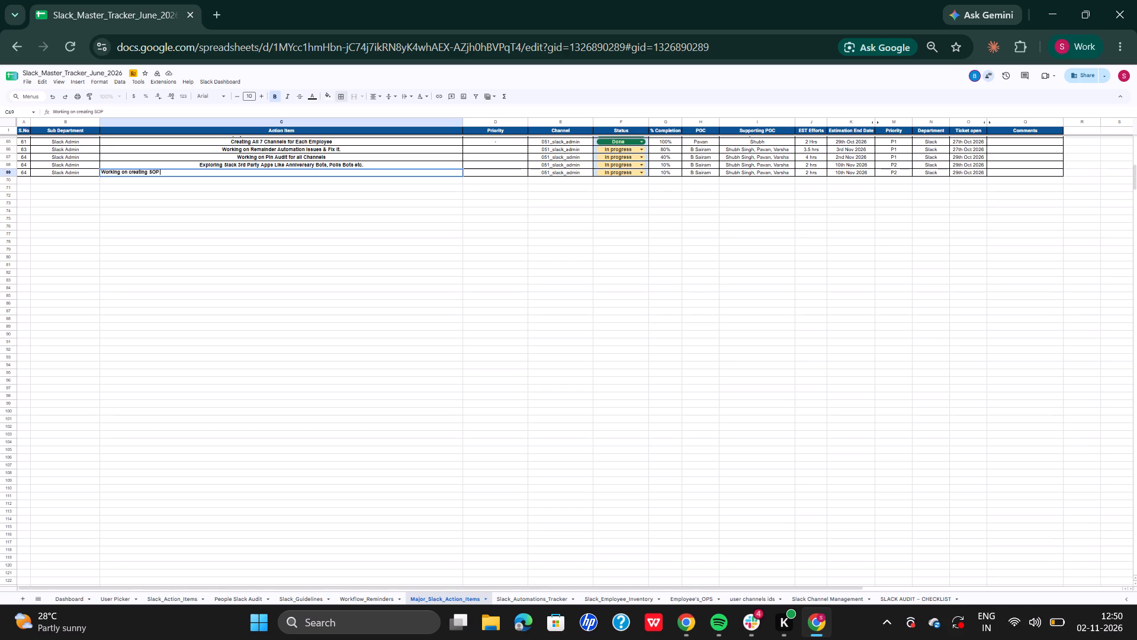
{"action": "type", "text": "Docu"}
{"action": "type", "text": "ment"}
{"action": "key", "text": "space"}
{"action": "type", "text": "On P"}
{"action": "type", "text": "OD Automator Tool"}
{"action": "key", "text": "Return"}
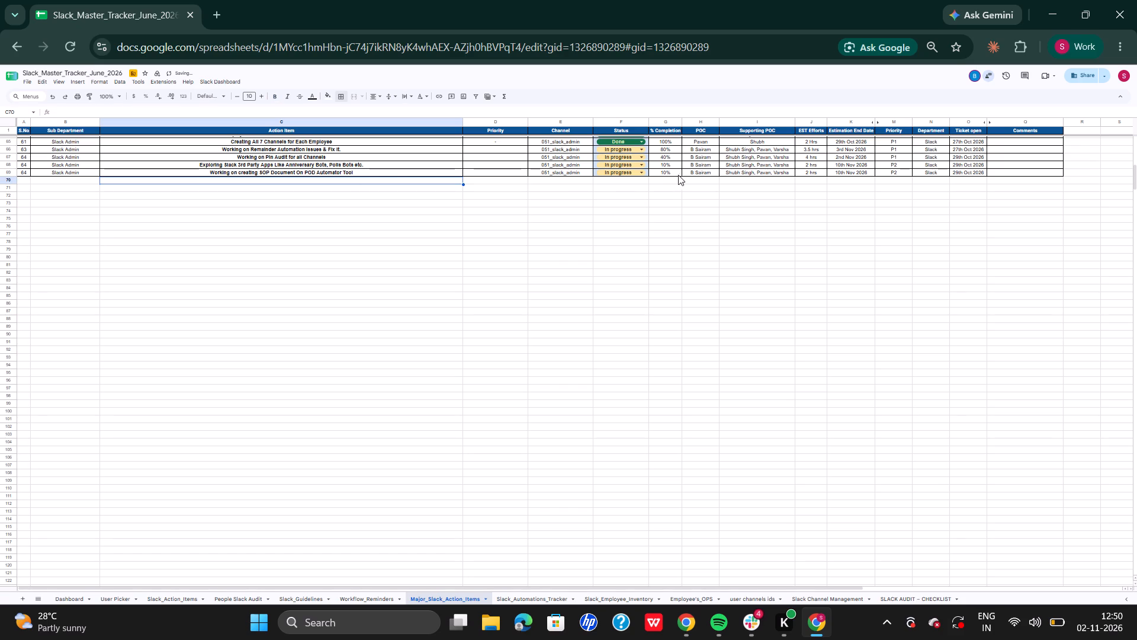
Set the % Completion of the SOP Document item in row 69 to 40%.
{"action": "left_click", "coordinate": [666, 173]}
{"action": "key", "text": "BackSpace"}
{"action": "type", "text": "40"}
{"action": "key", "text": "Return"}
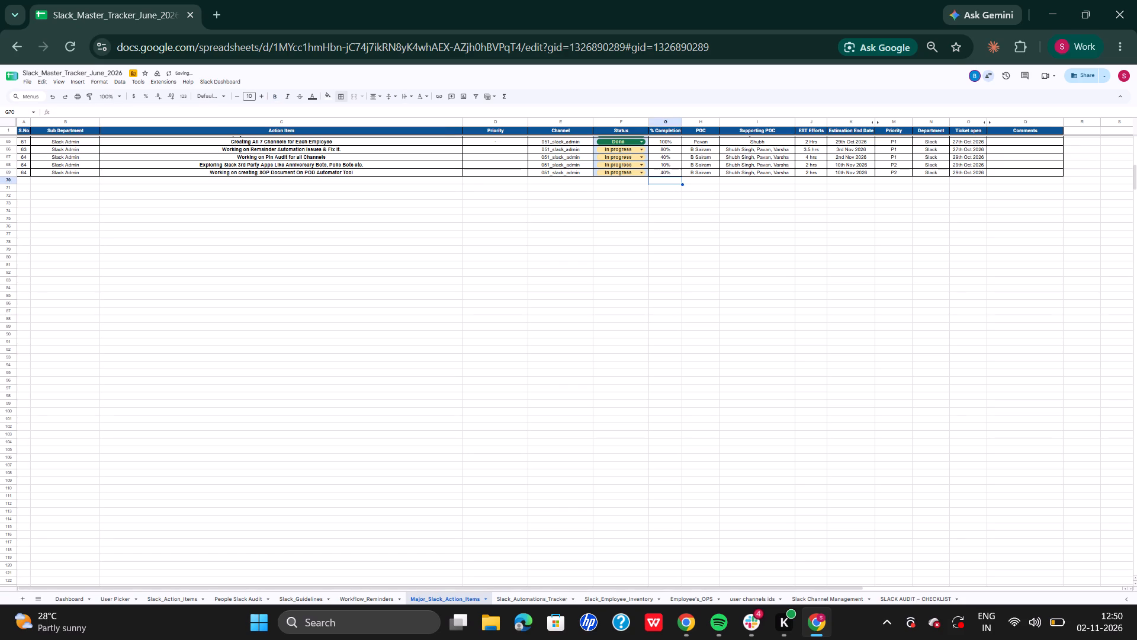
Fill the Priority cells D66 to D69 of the in-progress items with P1, P2, P3 and P2.
{"action": "left_click", "coordinate": [493, 149]}
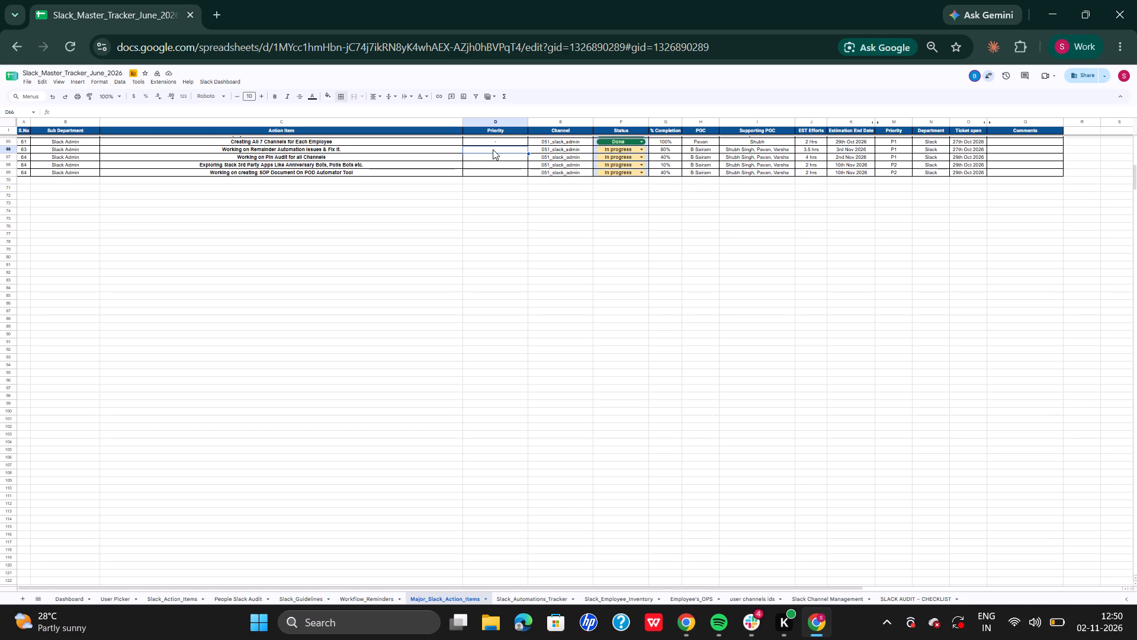
{"action": "left_click", "coordinate": [493, 149]}
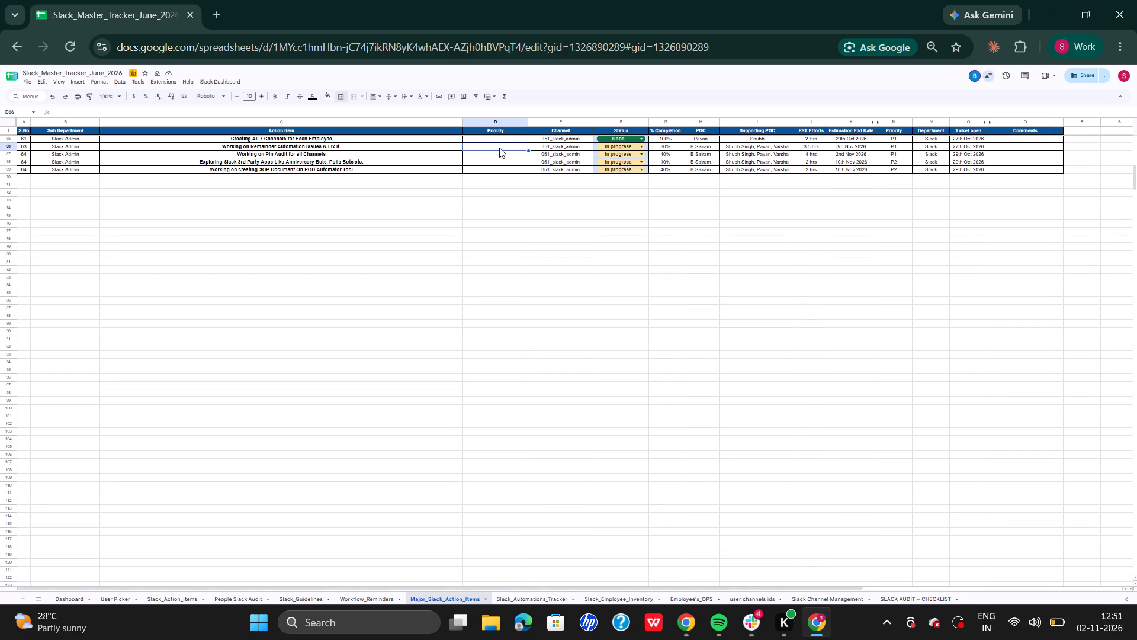
{"action": "double_click", "coordinate": [499, 148]}
{"action": "type", "text": "P1"}
{"action": "key", "text": "Return"}
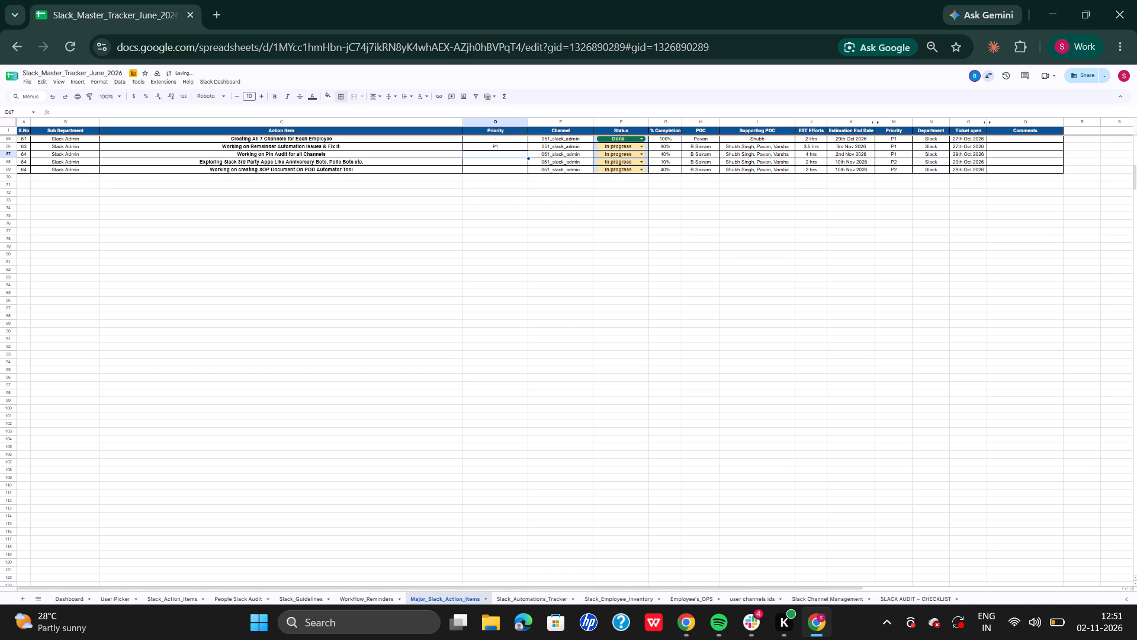
{"action": "type", "text": "P2"}
{"action": "key", "text": "Return"}
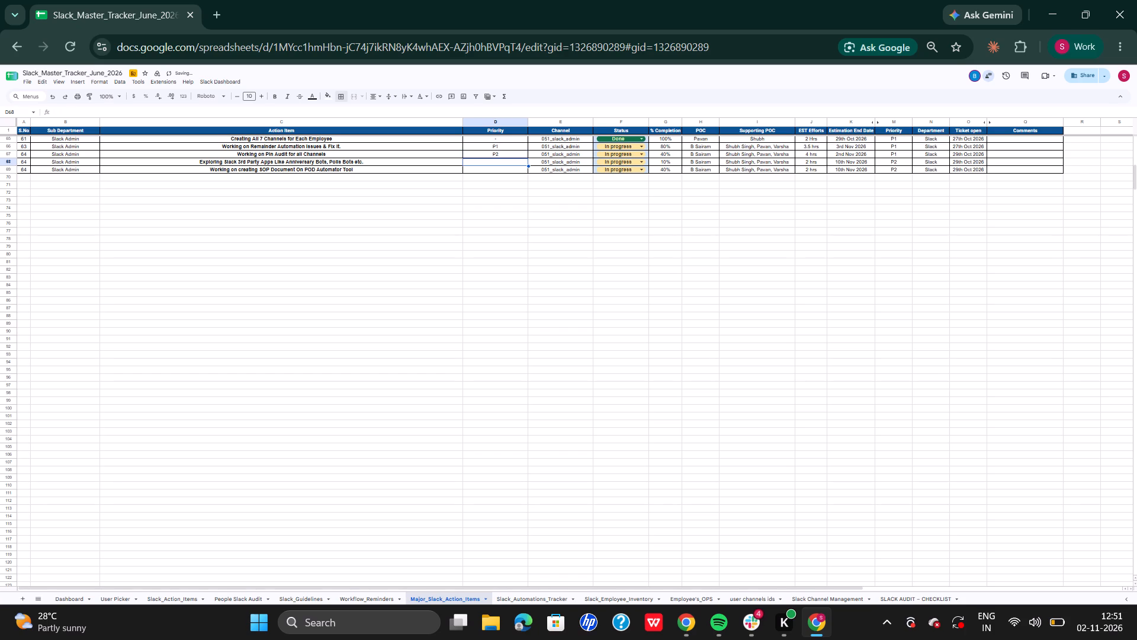
{"action": "type", "text": "P2"}
{"action": "key", "text": "BackSpace"}
{"action": "key", "text": "3"}
{"action": "key", "text": "Return"}
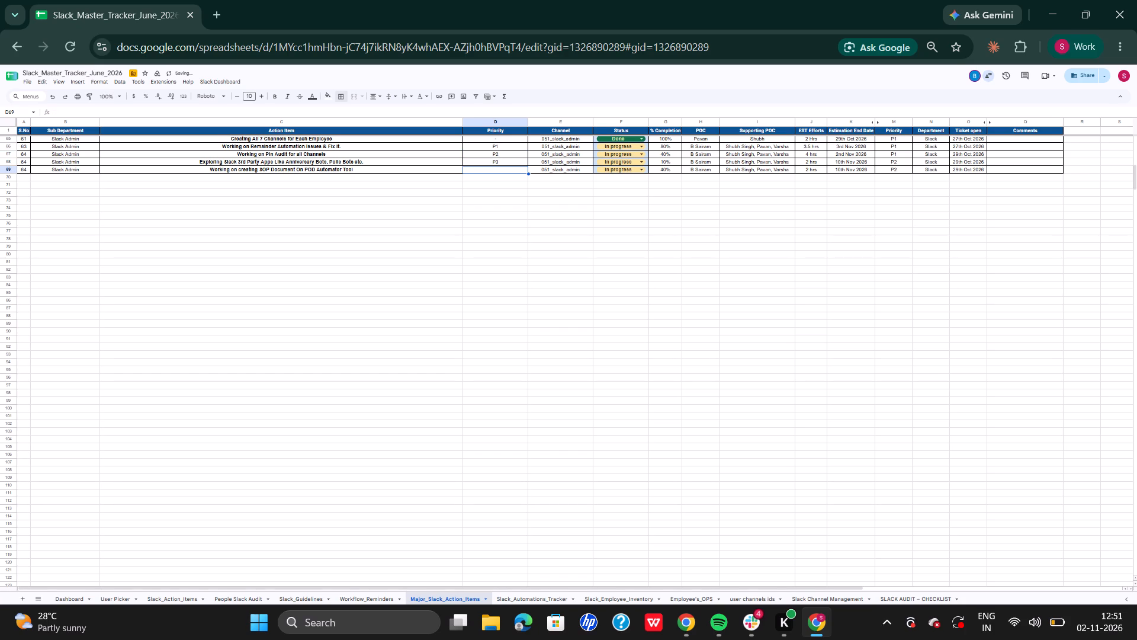
{"action": "key", "text": "shift+p"}
{"action": "key", "text": "2"}
{"action": "key", "text": "Return"}
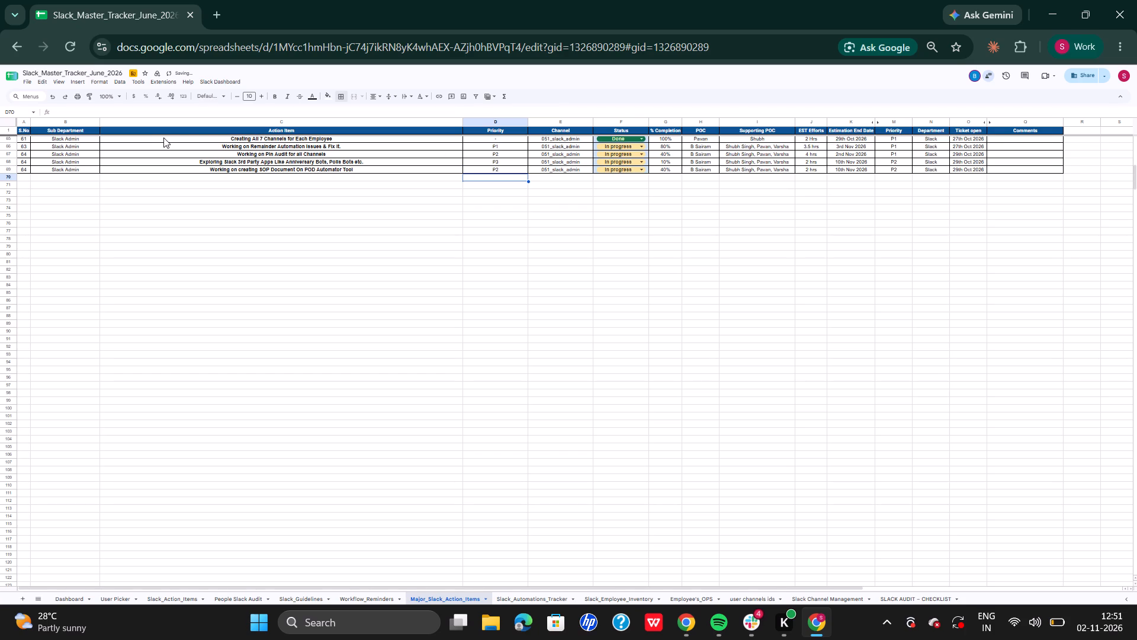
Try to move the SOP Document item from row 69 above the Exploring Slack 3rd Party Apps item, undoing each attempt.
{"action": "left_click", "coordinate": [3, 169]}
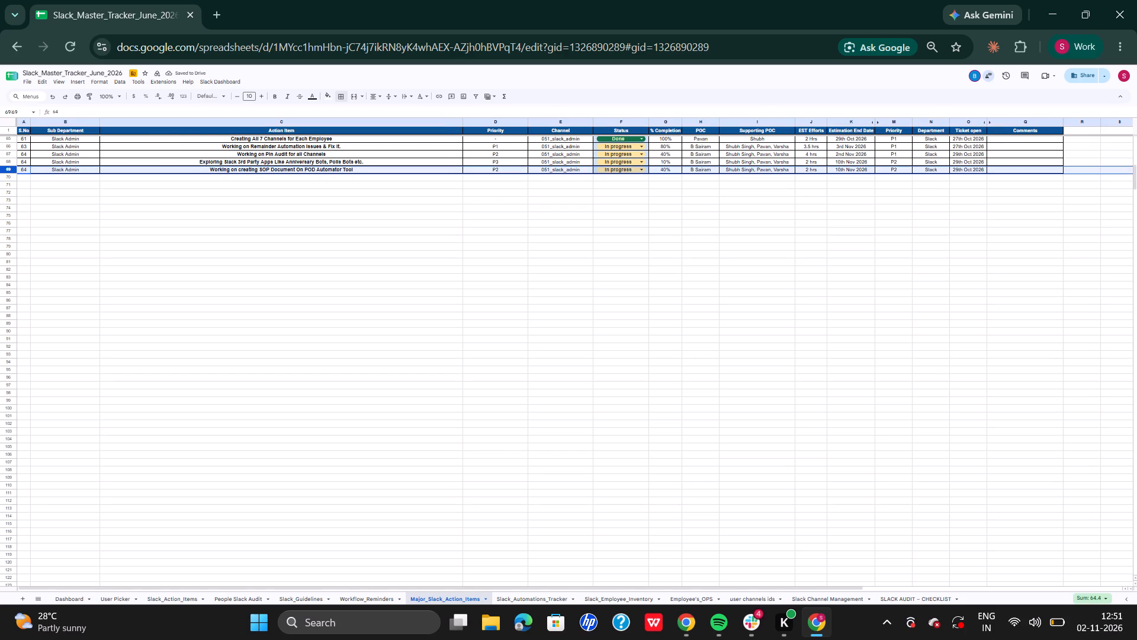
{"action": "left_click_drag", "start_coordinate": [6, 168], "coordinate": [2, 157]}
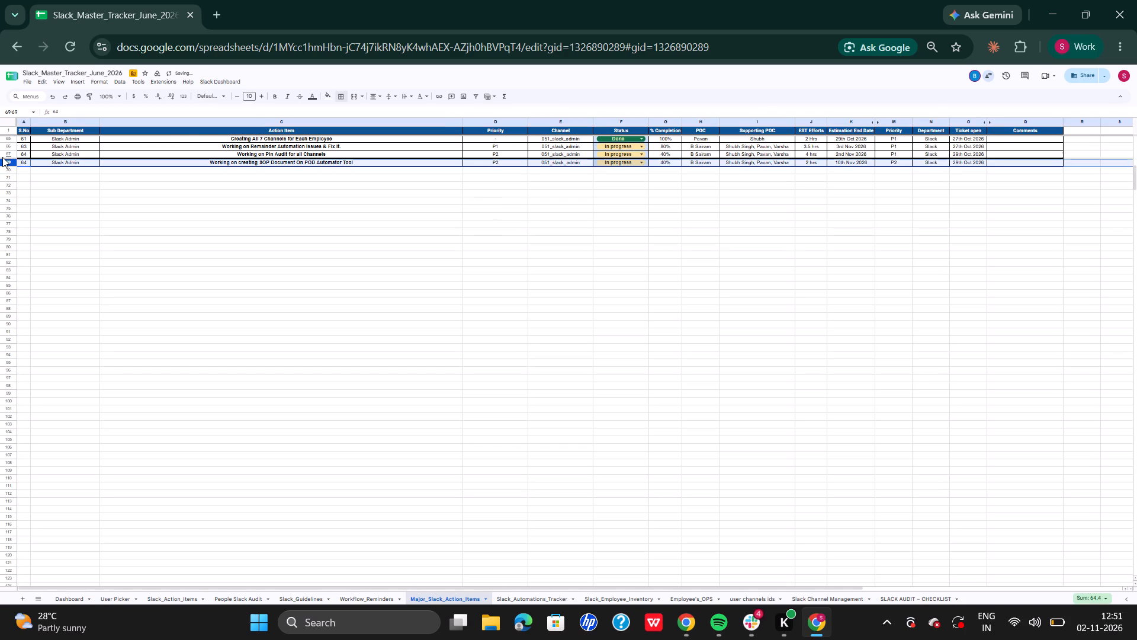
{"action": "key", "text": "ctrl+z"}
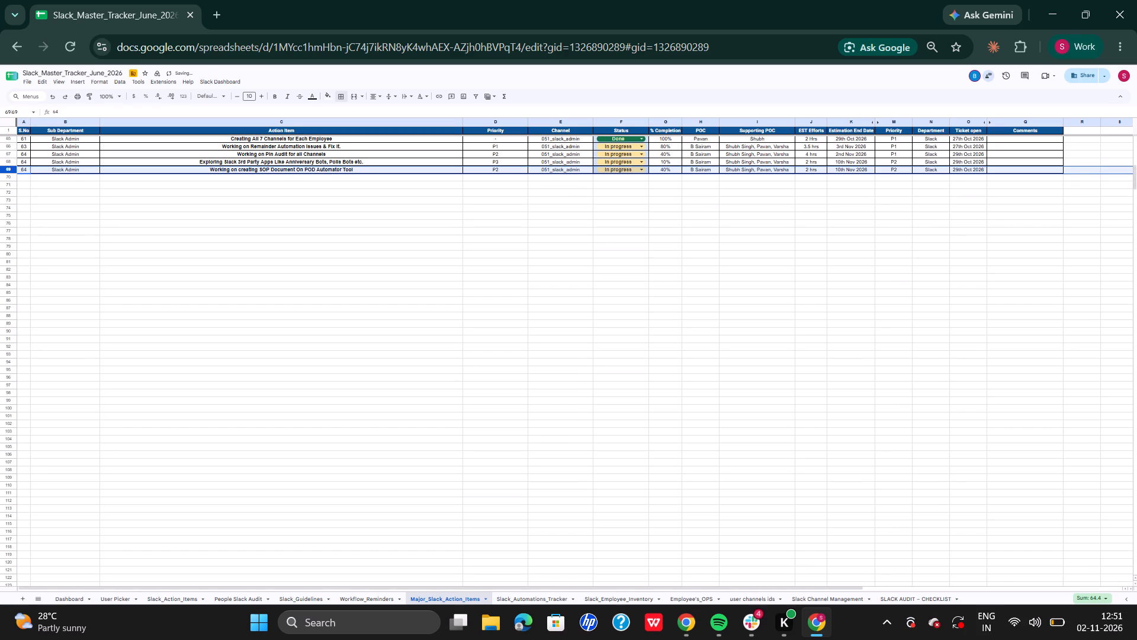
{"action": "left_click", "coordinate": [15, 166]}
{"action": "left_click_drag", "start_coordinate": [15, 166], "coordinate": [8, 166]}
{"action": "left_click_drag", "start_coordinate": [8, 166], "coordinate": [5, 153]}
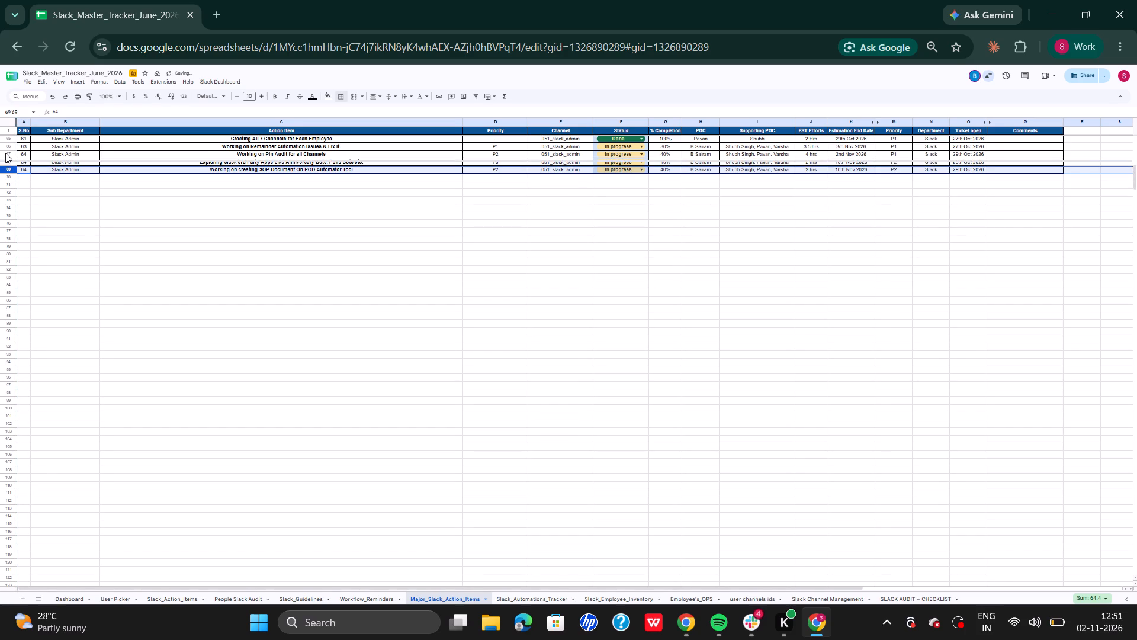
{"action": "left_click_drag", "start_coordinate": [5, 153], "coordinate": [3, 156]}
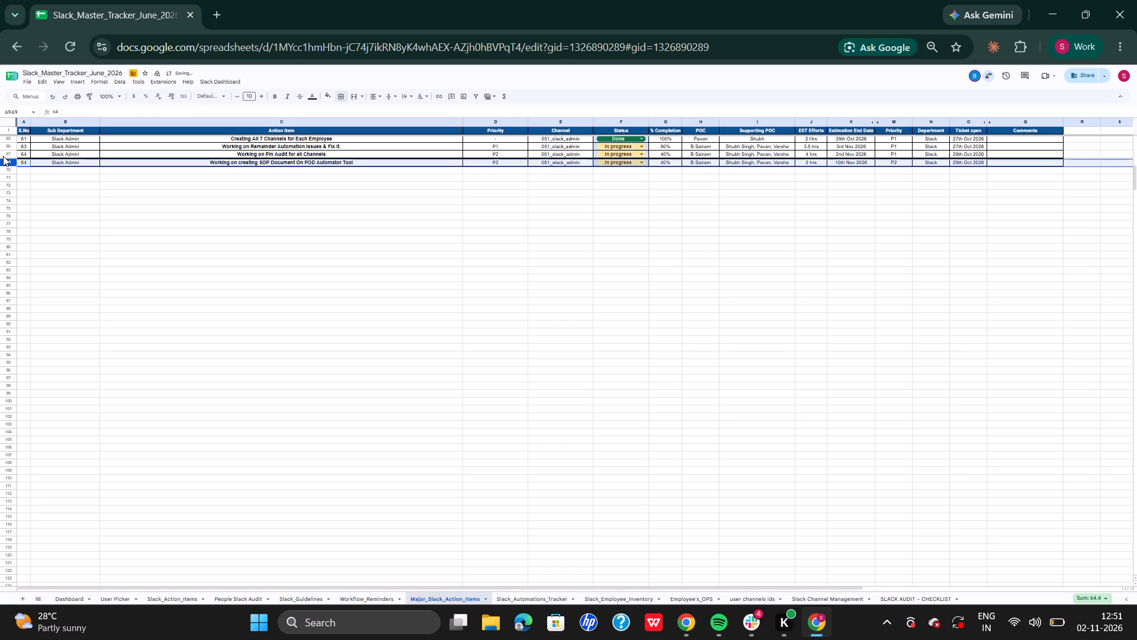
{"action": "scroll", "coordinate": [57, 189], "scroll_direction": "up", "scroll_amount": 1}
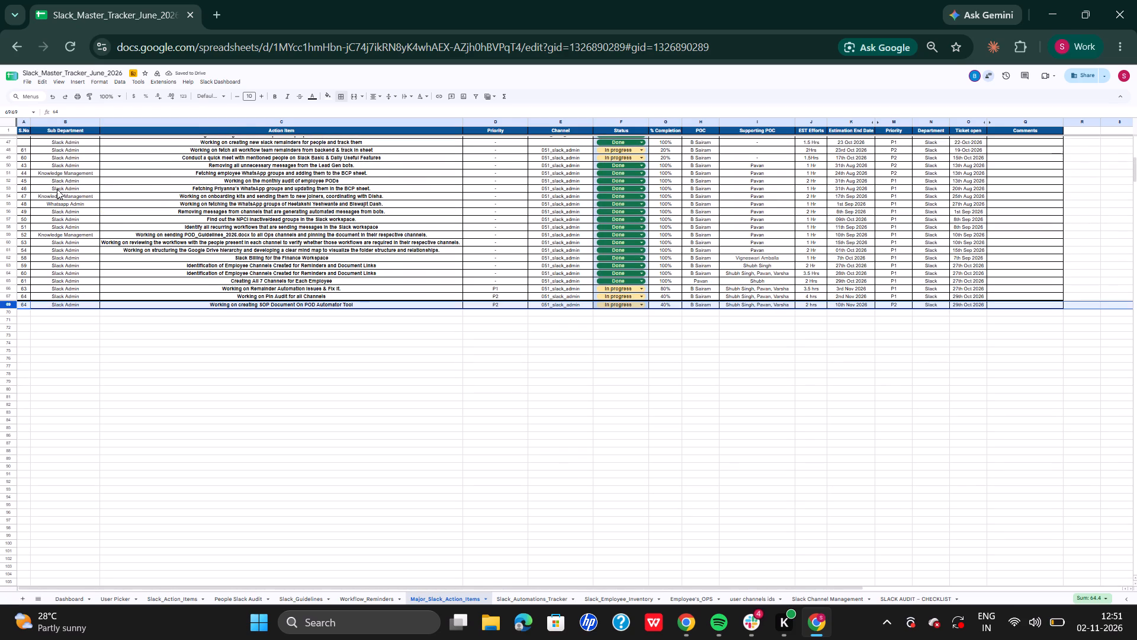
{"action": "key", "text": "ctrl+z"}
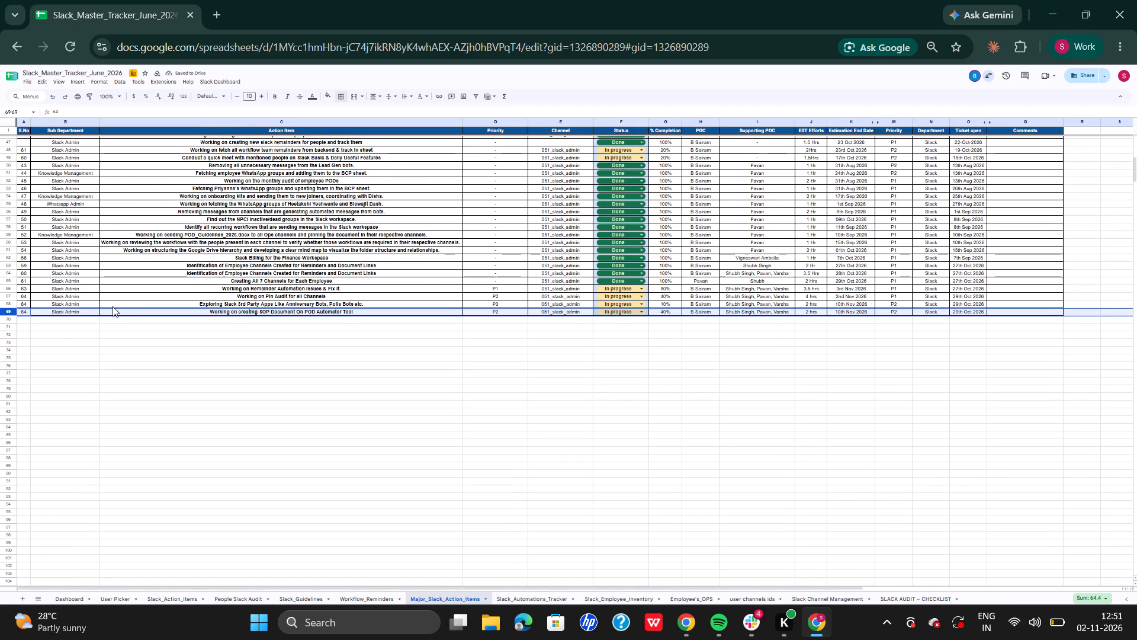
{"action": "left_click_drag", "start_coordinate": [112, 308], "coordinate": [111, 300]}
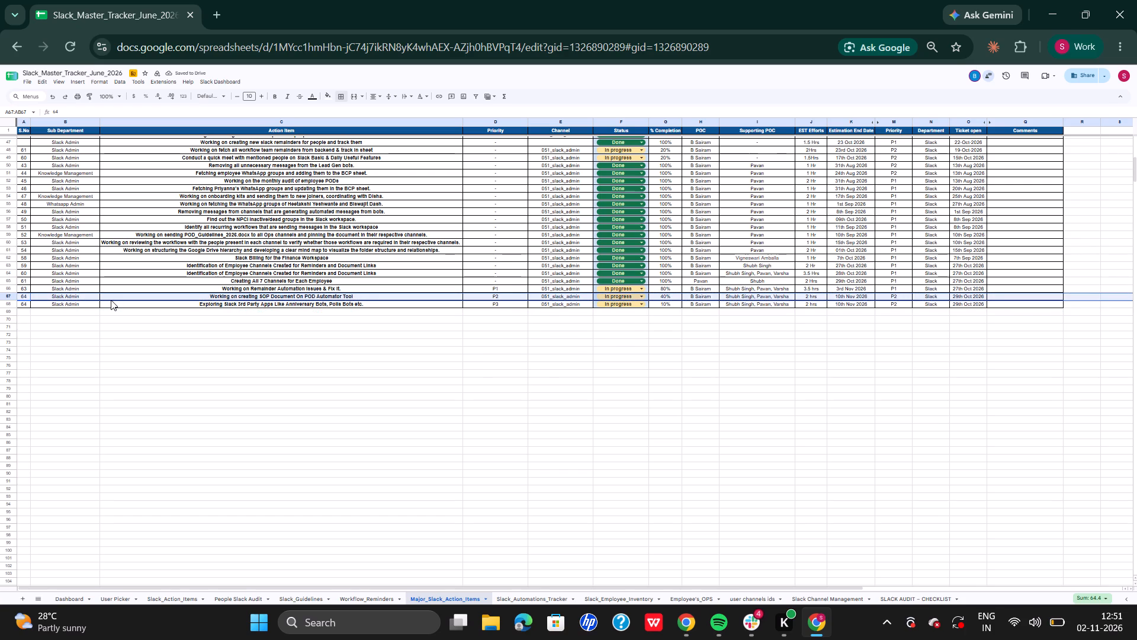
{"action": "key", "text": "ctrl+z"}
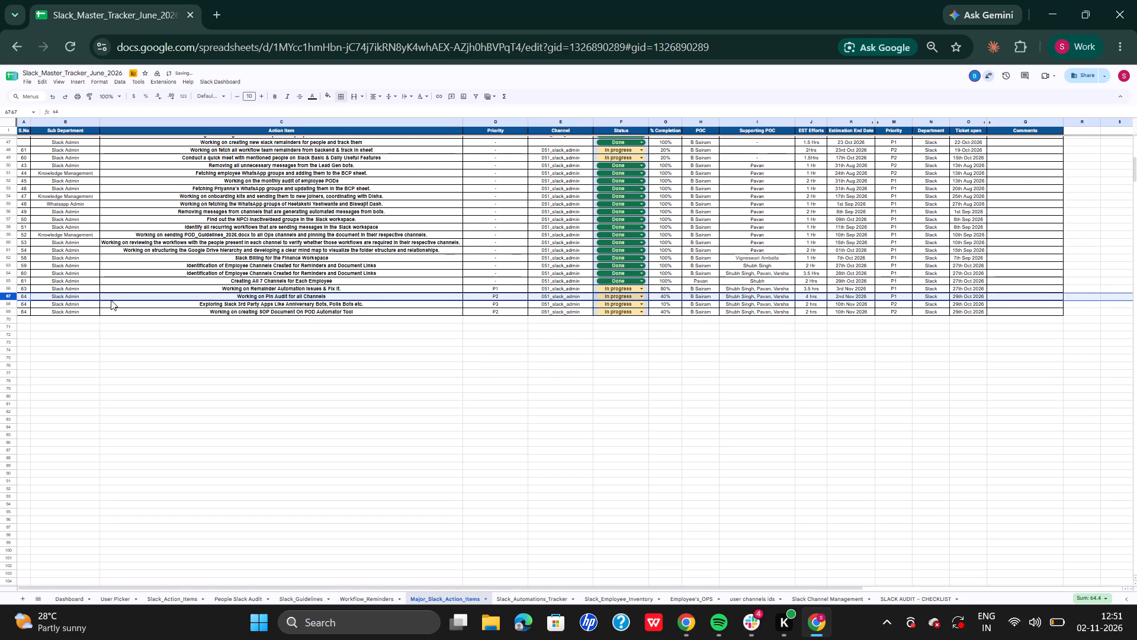